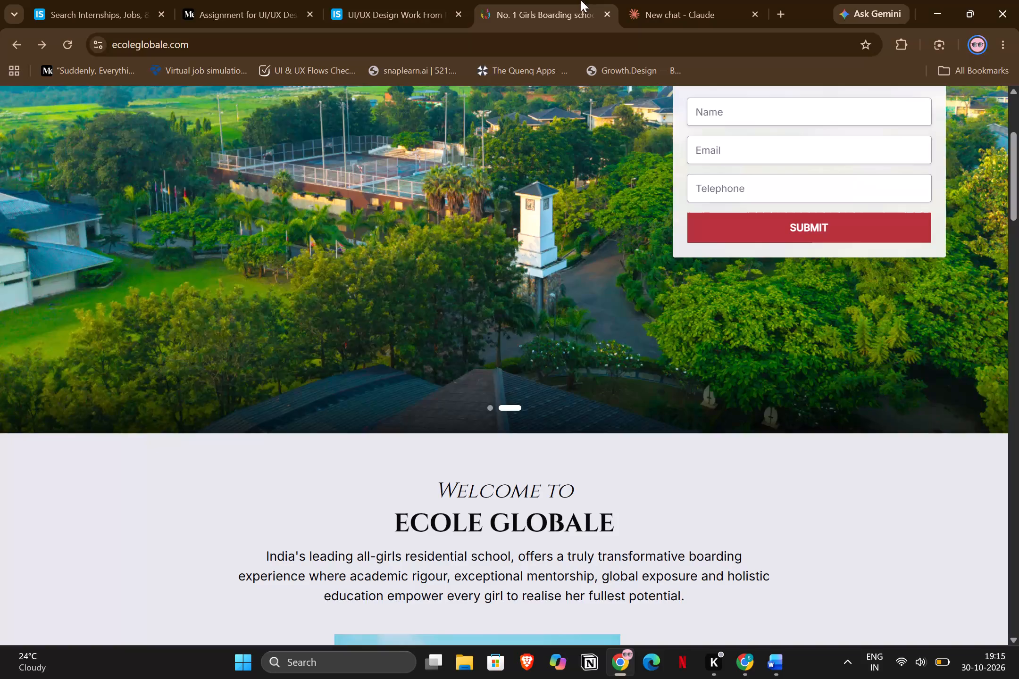
Switch to the Ecole Globale UI/UX report in Word.
{"action": "left_click", "coordinate": [776, 665]}
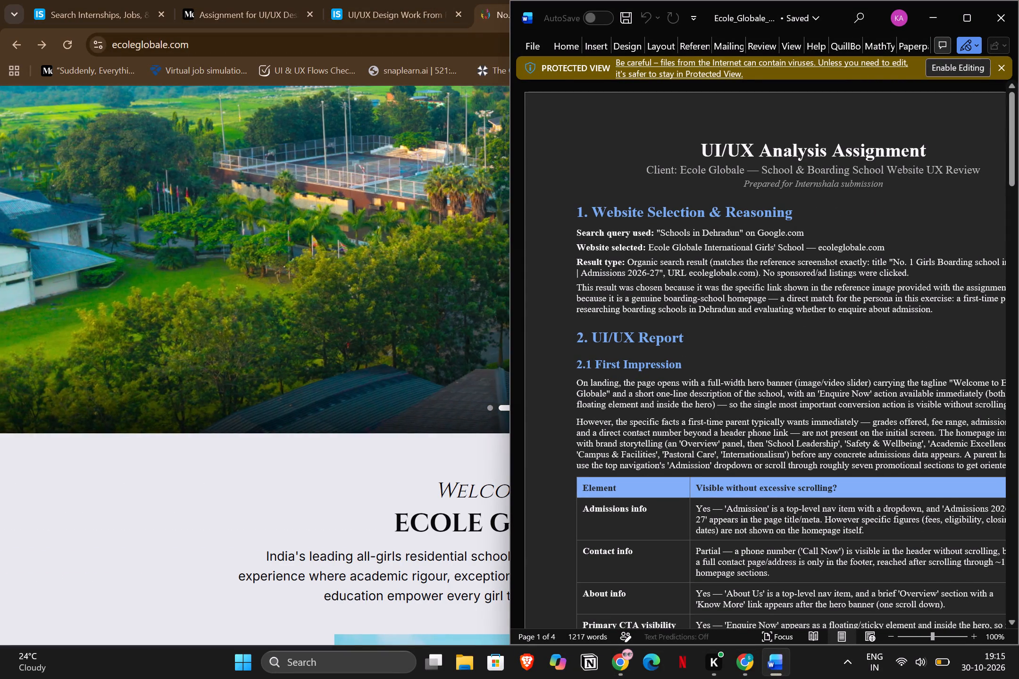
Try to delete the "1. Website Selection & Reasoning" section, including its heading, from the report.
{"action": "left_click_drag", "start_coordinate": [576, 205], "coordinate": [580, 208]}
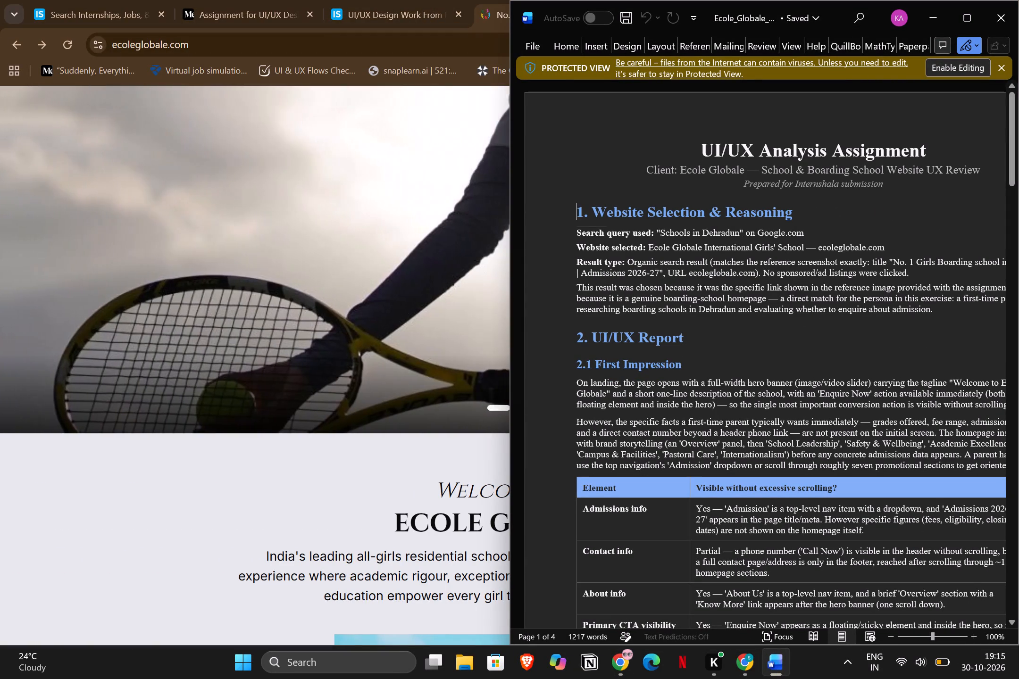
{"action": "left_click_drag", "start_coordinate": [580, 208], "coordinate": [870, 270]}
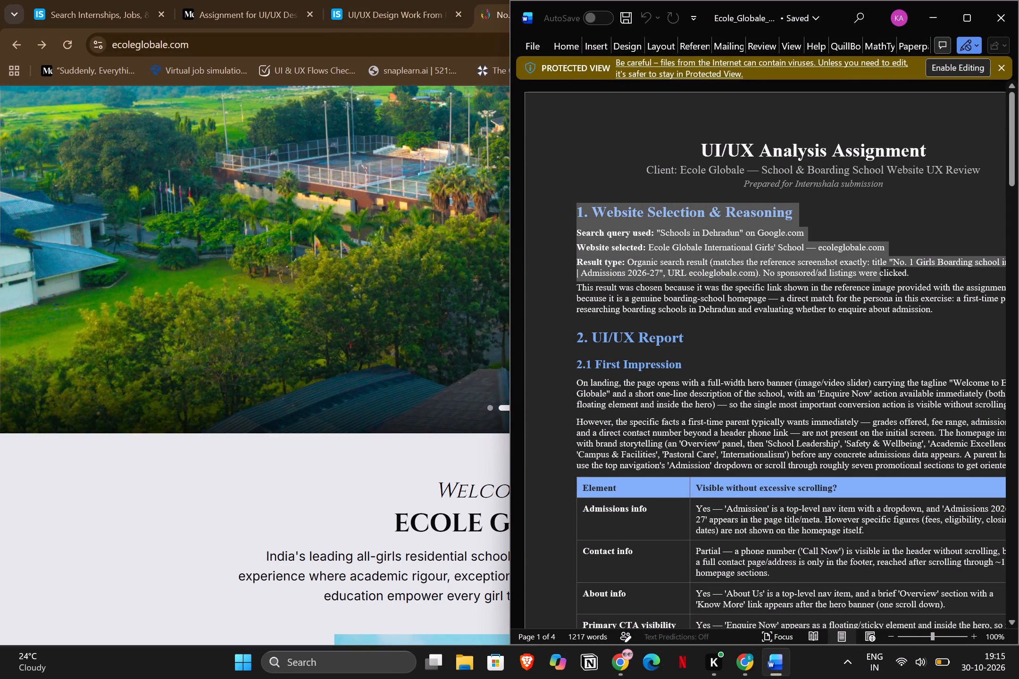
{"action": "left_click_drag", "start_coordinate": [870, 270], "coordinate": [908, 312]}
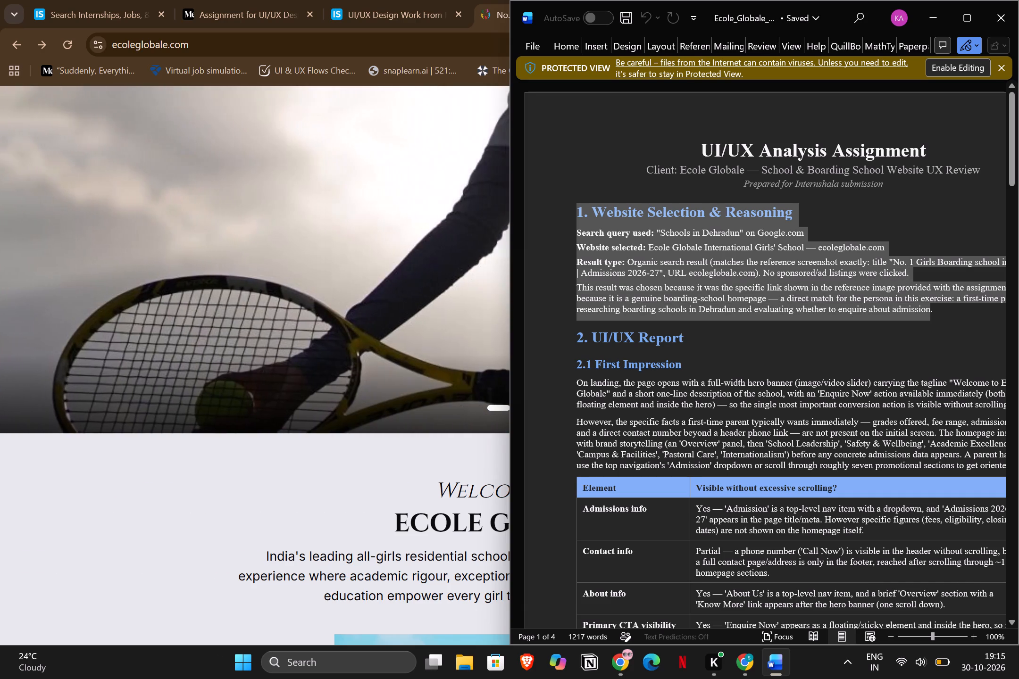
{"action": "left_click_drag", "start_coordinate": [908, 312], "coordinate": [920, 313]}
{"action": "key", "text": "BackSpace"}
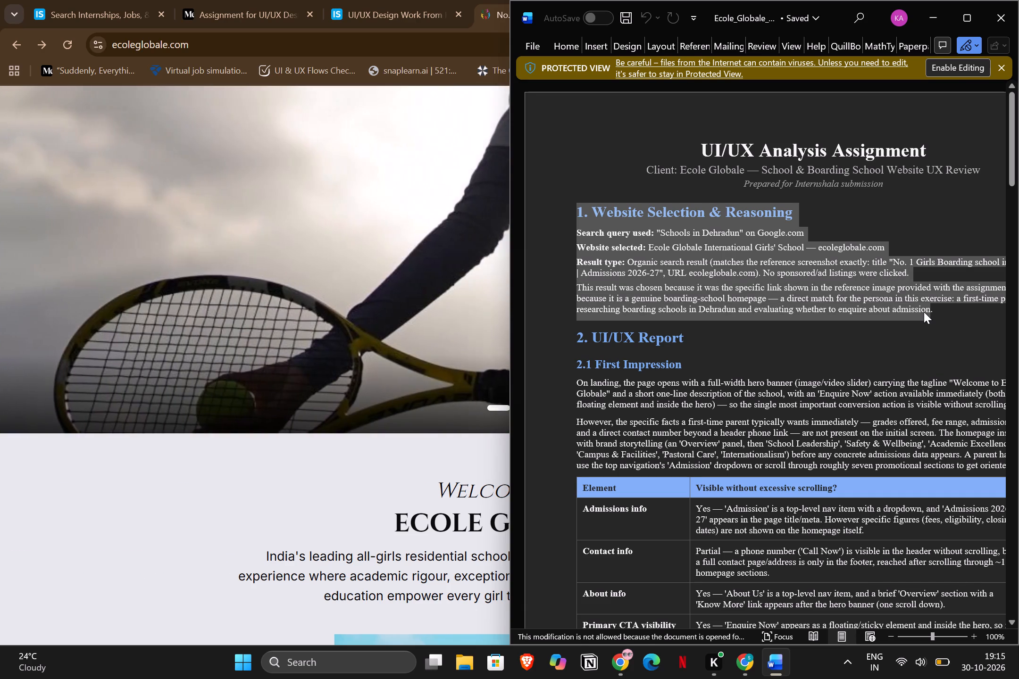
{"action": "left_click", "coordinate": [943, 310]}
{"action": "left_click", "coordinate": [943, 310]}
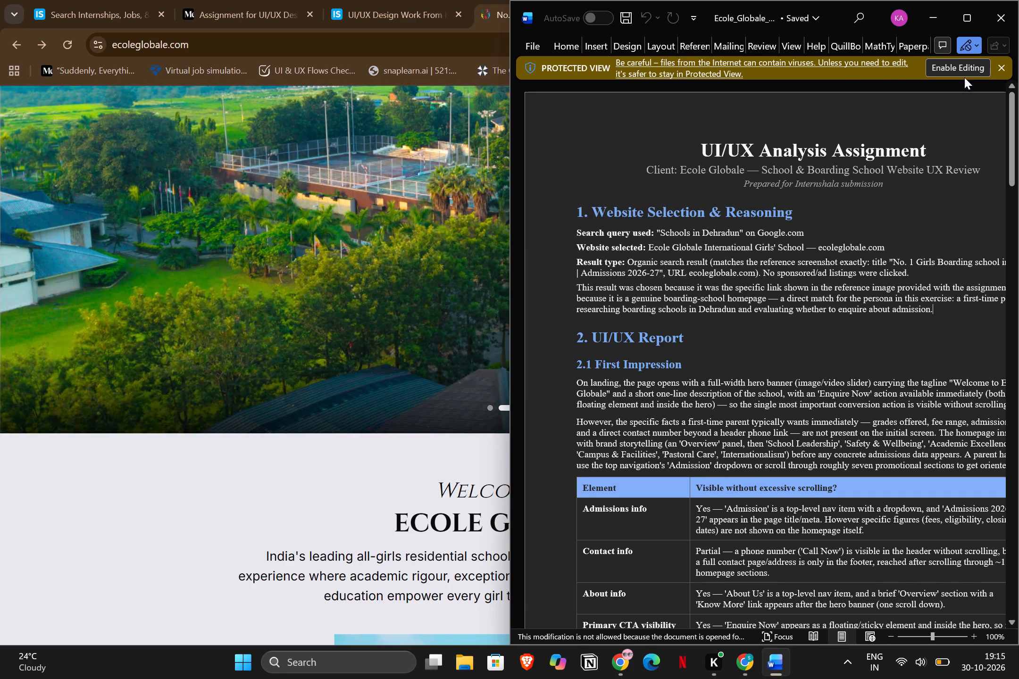
Enable editing for the protected report and maximize its window.
{"action": "left_click", "coordinate": [958, 68]}
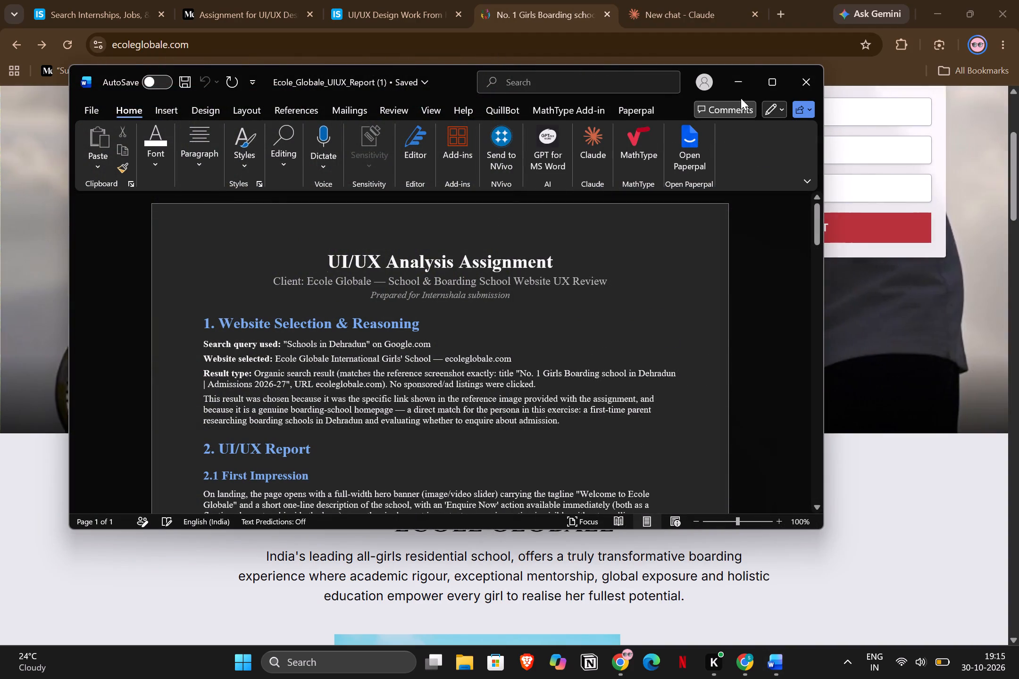
{"action": "left_click", "coordinate": [772, 81]}
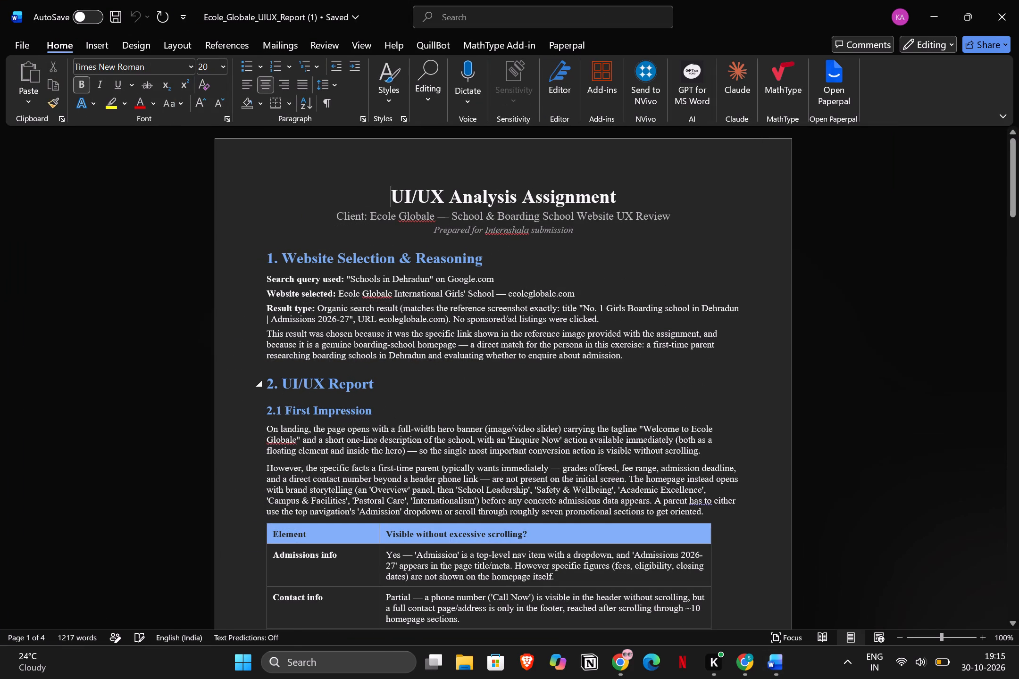
Delete the whole "1. Website Selection & Reasoning" section, including its heading, from the report.
{"action": "left_click_drag", "start_coordinate": [645, 364], "coordinate": [366, 280]}
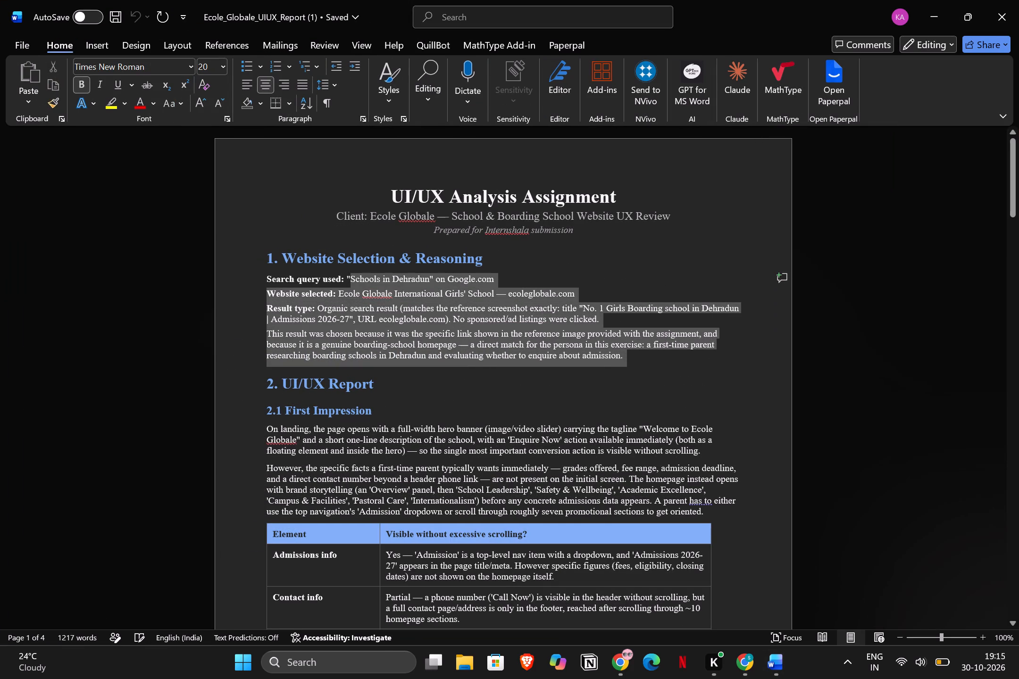
{"action": "left_click_drag", "start_coordinate": [366, 280], "coordinate": [268, 254]}
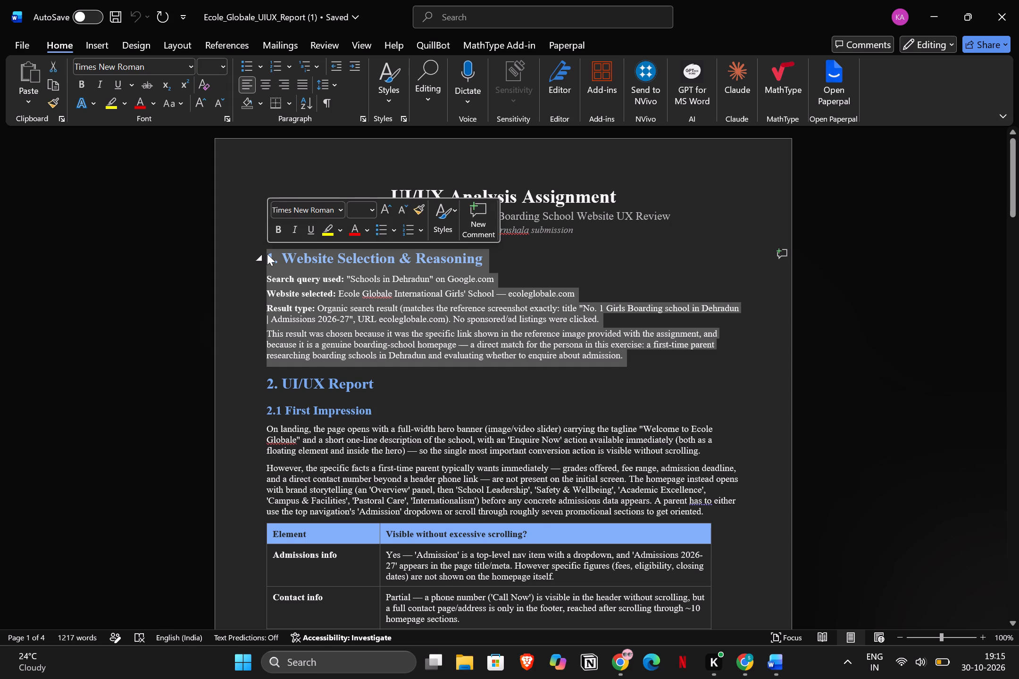
{"action": "key", "text": "BackSpace"}
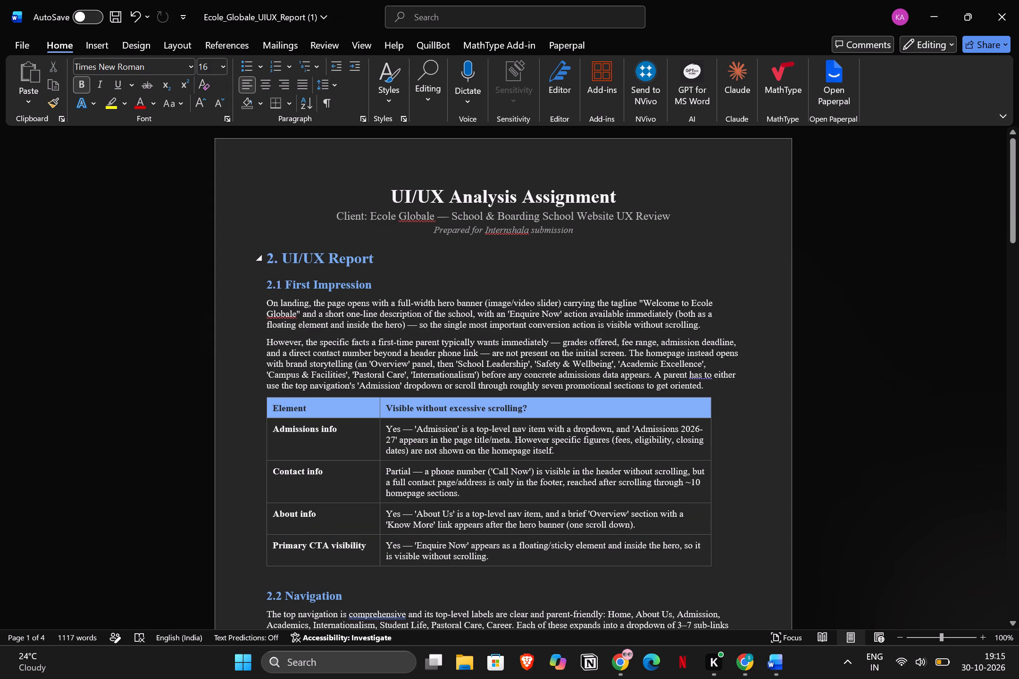
Delete the "Prepared for Internshala submission" line below the report title.
{"action": "left_click_drag", "start_coordinate": [577, 232], "coordinate": [544, 228]}
{"action": "left_click_drag", "start_coordinate": [544, 228], "coordinate": [443, 237]}
{"action": "key", "text": "BackSpace"}
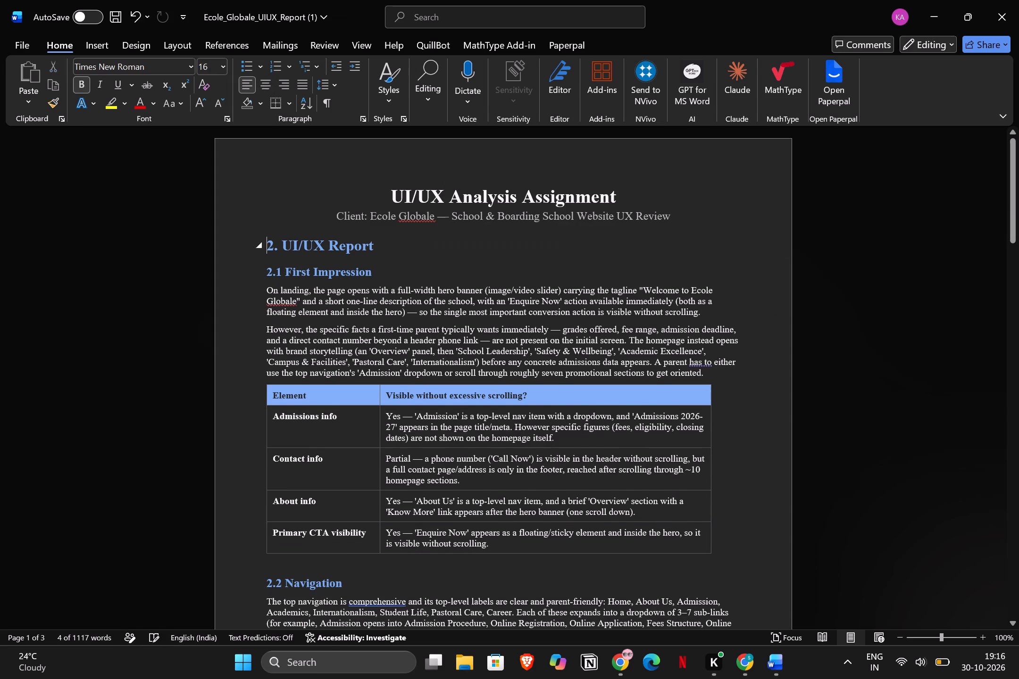
Renumber the UI/UX Report heading as 1 and its First Impression subheading as 1.1.
{"action": "left_click", "coordinate": [270, 243]}
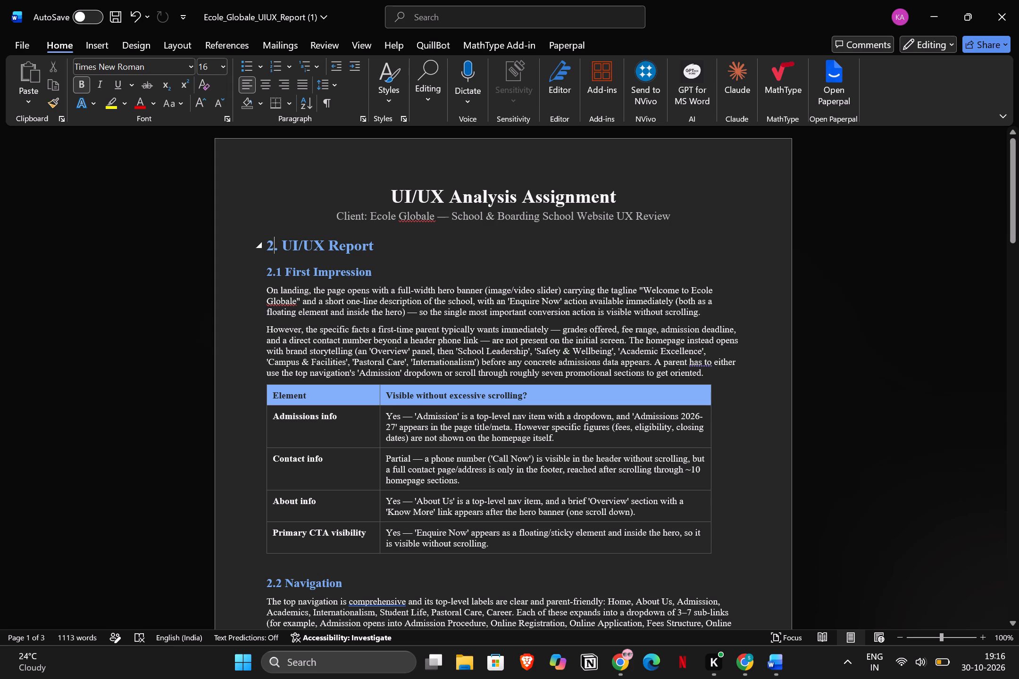
{"action": "key", "text": "BackSpace"}
{"action": "key", "text": "1"}
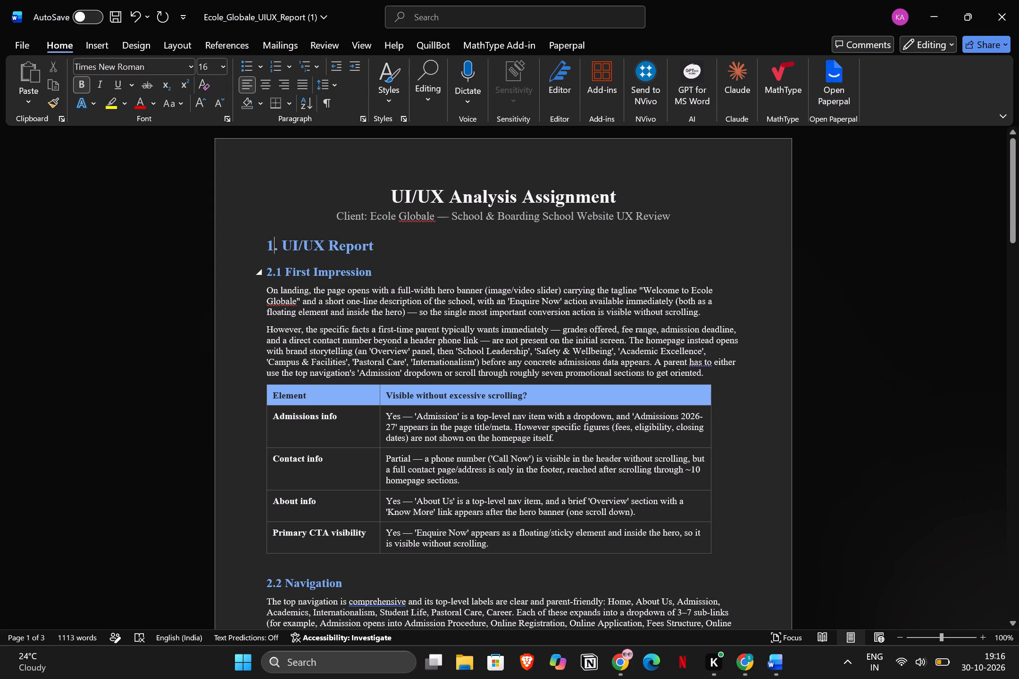
{"action": "left_click", "coordinate": [271, 275]}
{"action": "key", "text": "BackSpace"}
{"action": "key", "text": "1"}
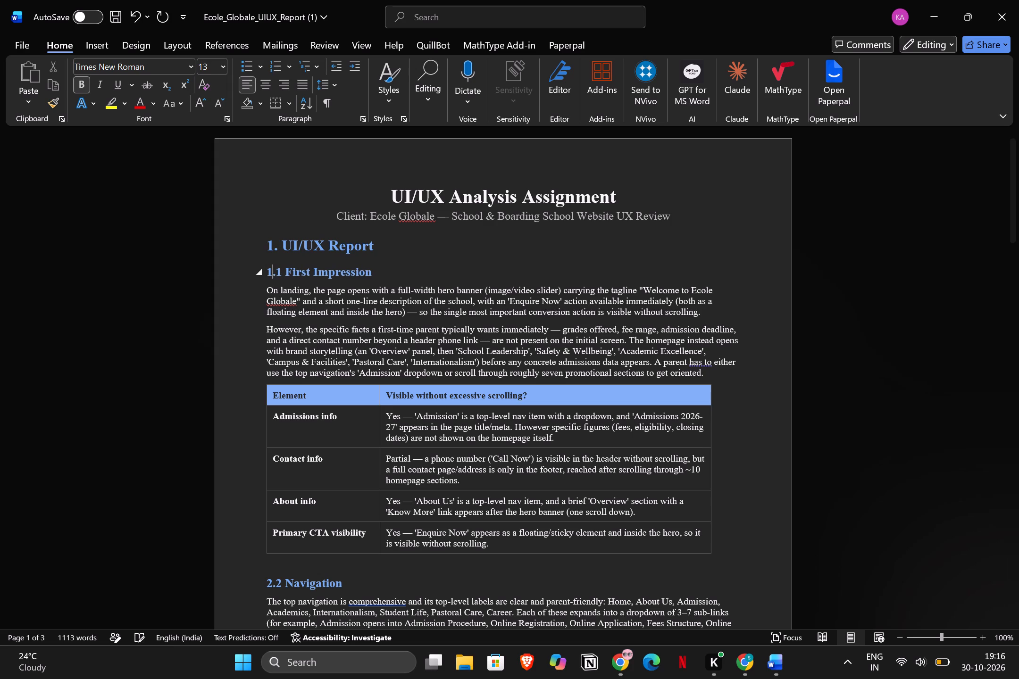
Renumber the Navigation, Usability Issue and Improvement subheadings as 1.2, 1.3 and 1.4.
{"action": "scroll", "coordinate": [309, 298], "scroll_direction": "down", "scroll_amount": 5}
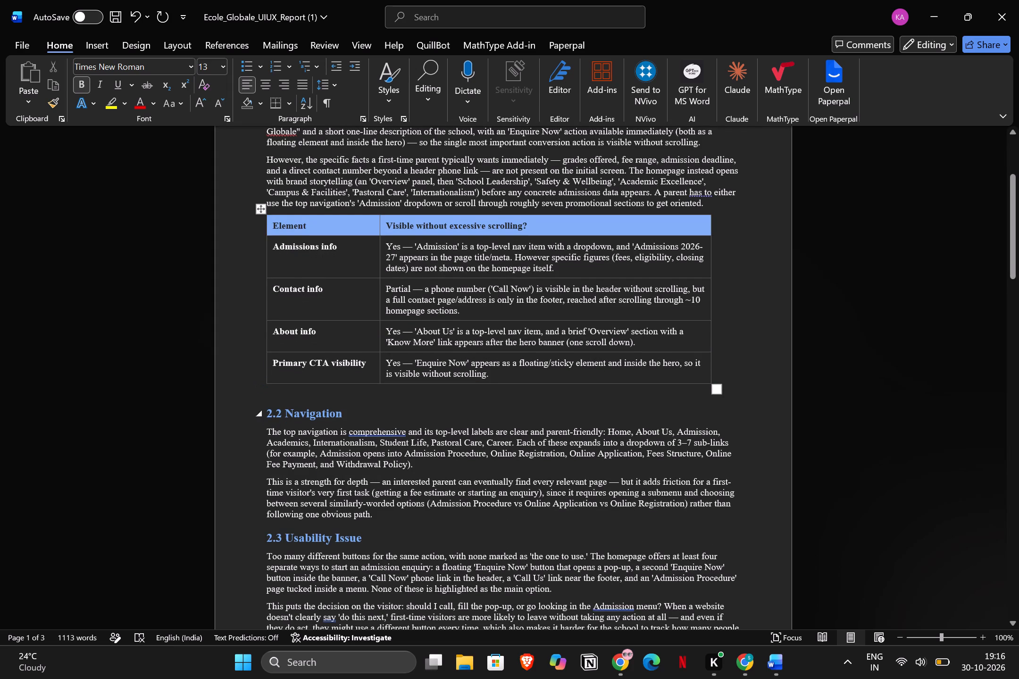
{"action": "left_click", "coordinate": [271, 414]}
{"action": "key", "text": "BackSpace"}
{"action": "key", "text": "1"}
{"action": "scroll", "coordinate": [280, 422], "scroll_direction": "down", "scroll_amount": 3}
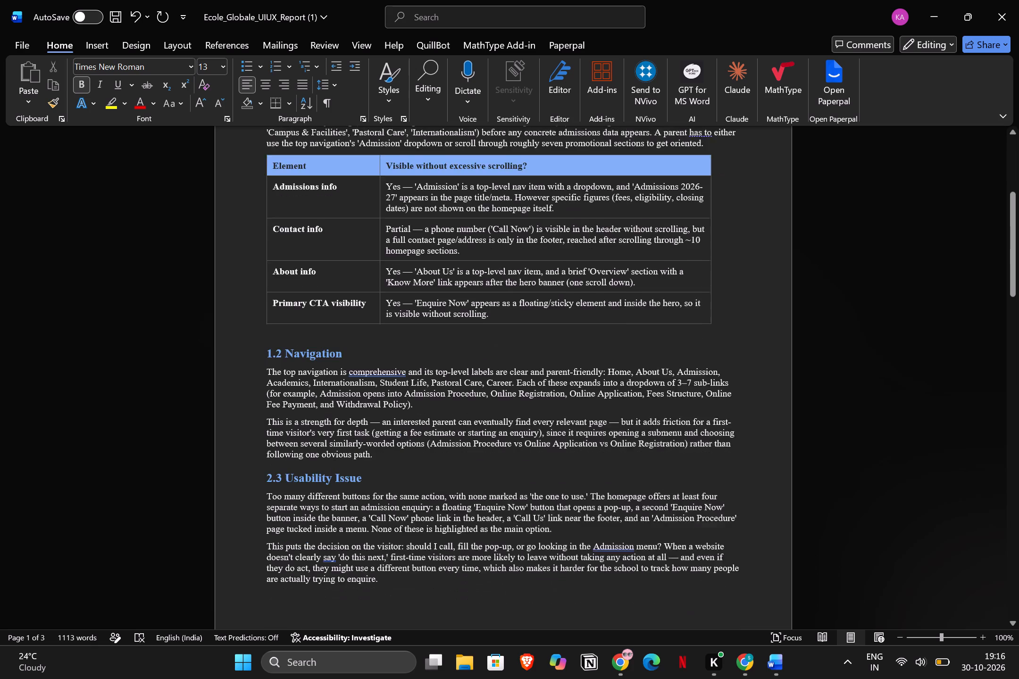
{"action": "left_click", "coordinate": [275, 439]}
{"action": "key", "text": "Left"}
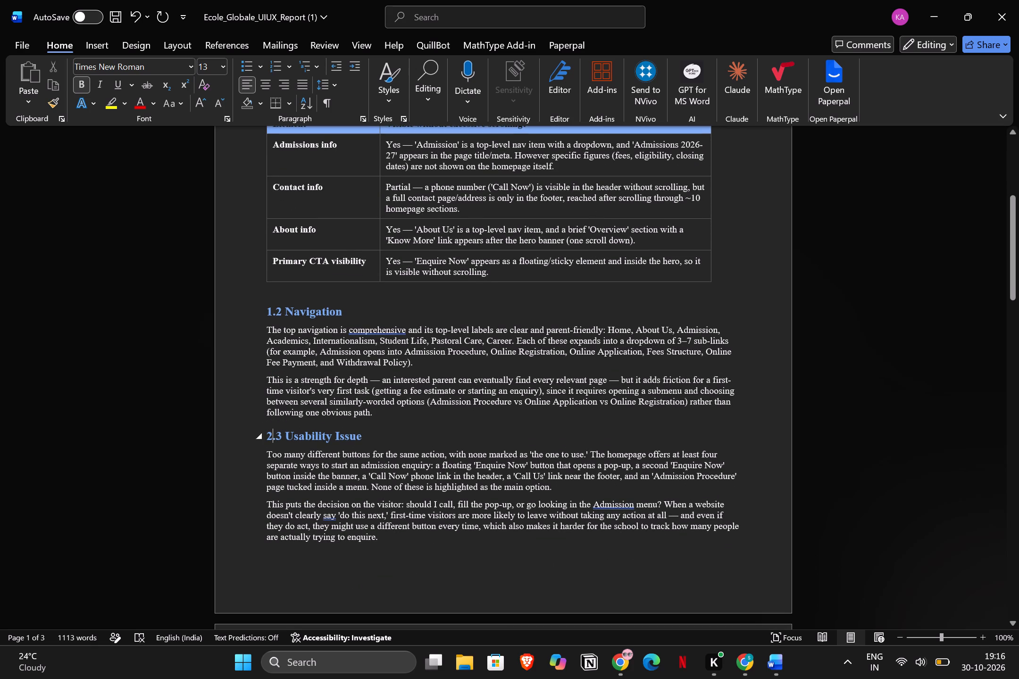
{"action": "key", "text": "BackSpace"}
{"action": "key", "text": "1"}
{"action": "scroll", "coordinate": [277, 432], "scroll_direction": "down", "scroll_amount": 4}
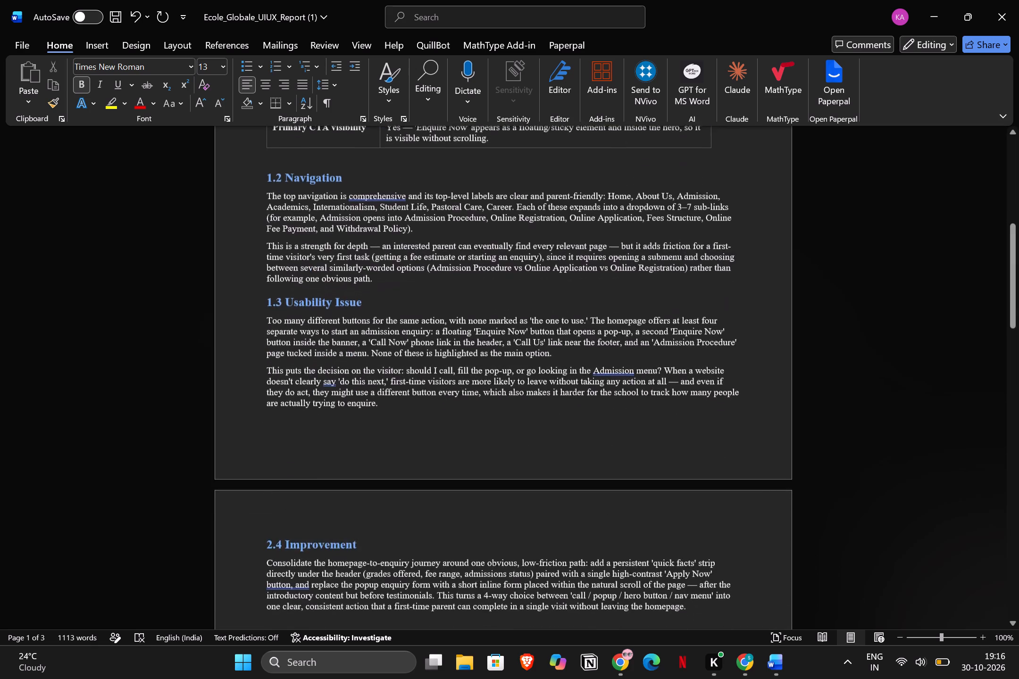
{"action": "scroll", "coordinate": [278, 432], "scroll_direction": "down", "scroll_amount": 4}
{"action": "left_click", "coordinate": [272, 406]}
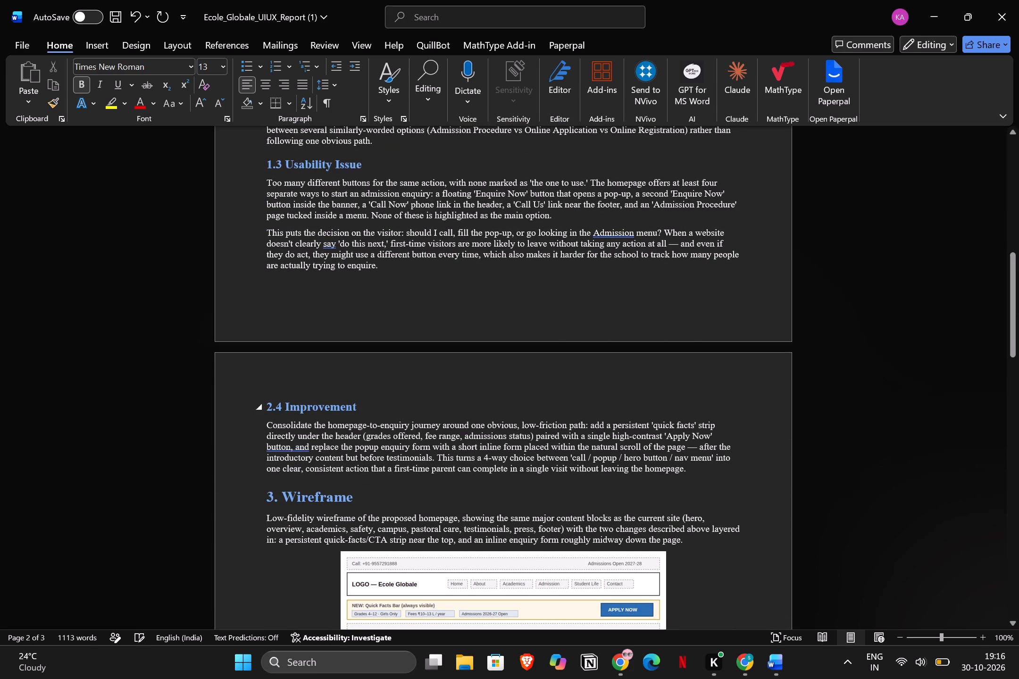
{"action": "key", "text": "BackSpace"}
{"action": "key", "text": "1"}
Renumber the Wireframe heading as 2 and the Design Decisions heading as 3.
{"action": "scroll", "coordinate": [278, 413], "scroll_direction": "down", "scroll_amount": 2}
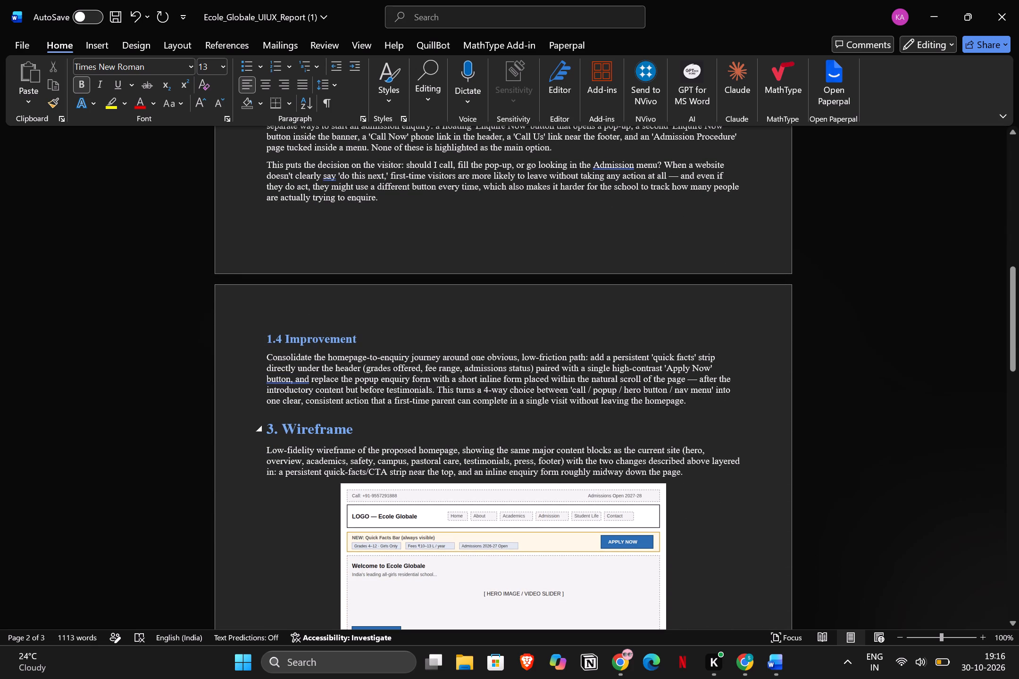
{"action": "left_click", "coordinate": [272, 431]}
{"action": "key", "text": "BackSpace"}
{"action": "key", "text": "2"}
{"action": "scroll", "coordinate": [302, 426], "scroll_direction": "down", "scroll_amount": 5}
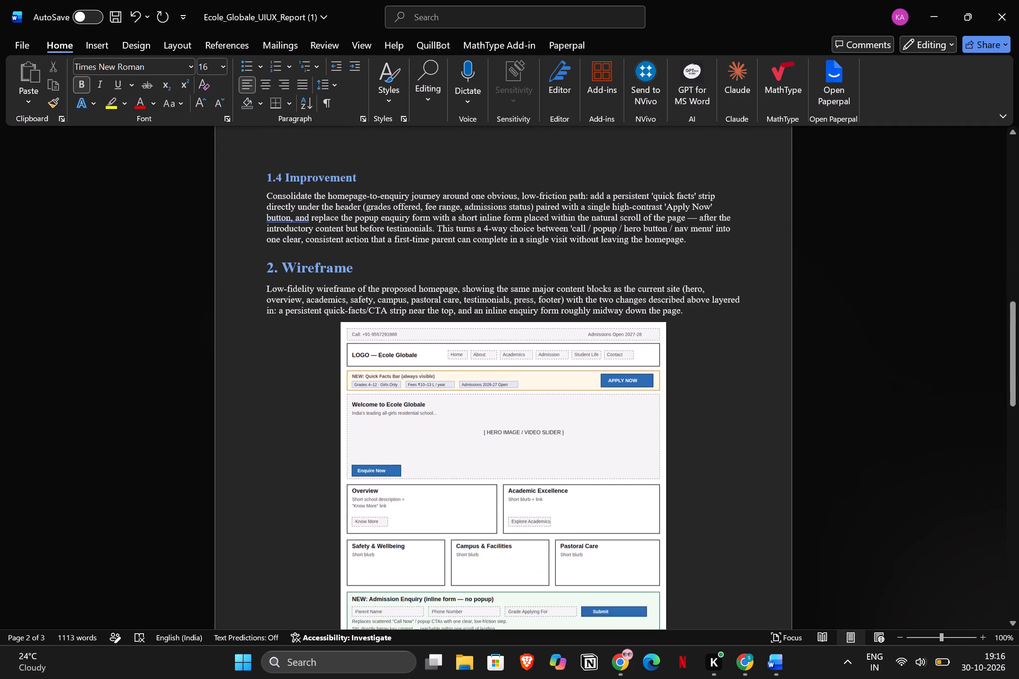
{"action": "scroll", "coordinate": [320, 427], "scroll_direction": "down", "scroll_amount": 20}
{"action": "scroll", "coordinate": [320, 427], "scroll_direction": "down", "scroll_amount": 5}
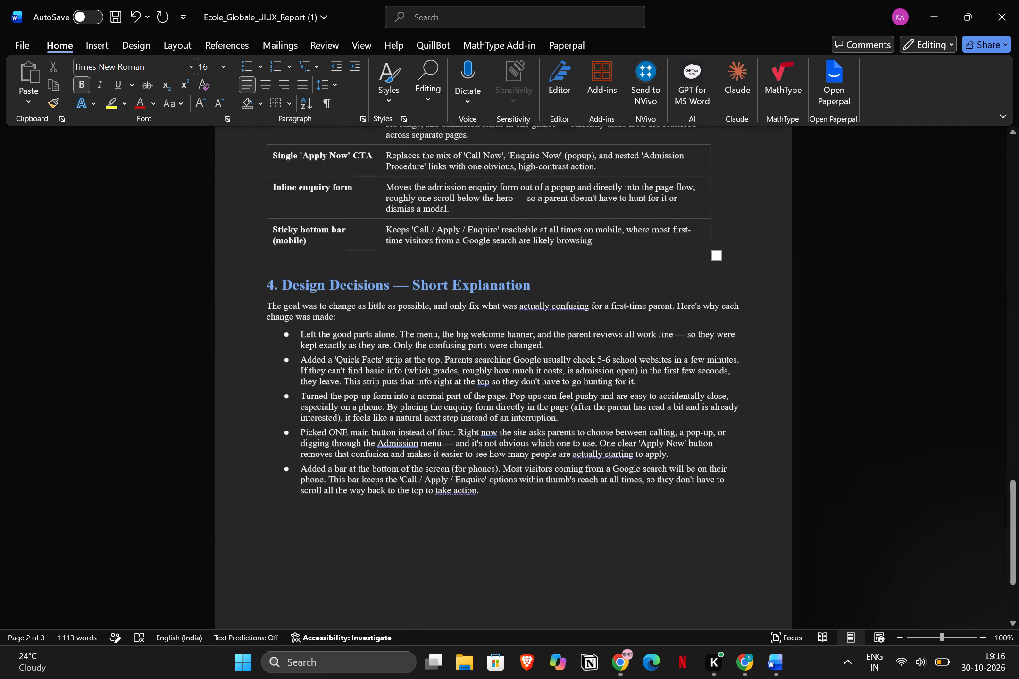
{"action": "left_click", "coordinate": [273, 272]}
{"action": "key", "text": "BackSpace"}
{"action": "key", "text": "3"}
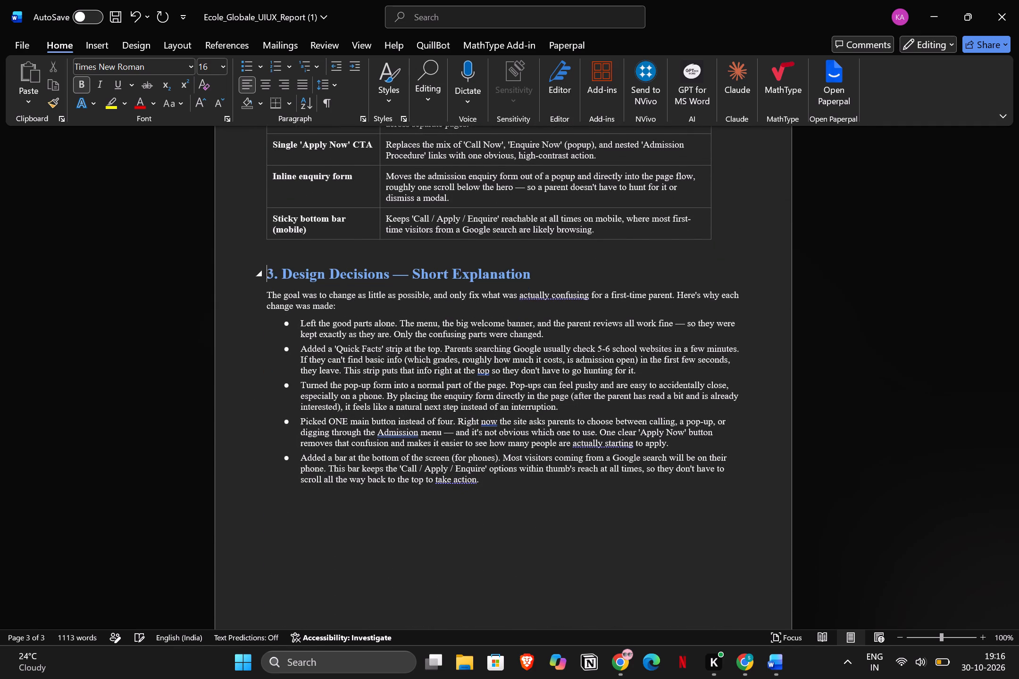
Review the edited report from the design decisions back through the wireframe to the first page, checking the content and heading numbers.
{"action": "scroll", "coordinate": [284, 280], "scroll_direction": "down", "scroll_amount": 14}
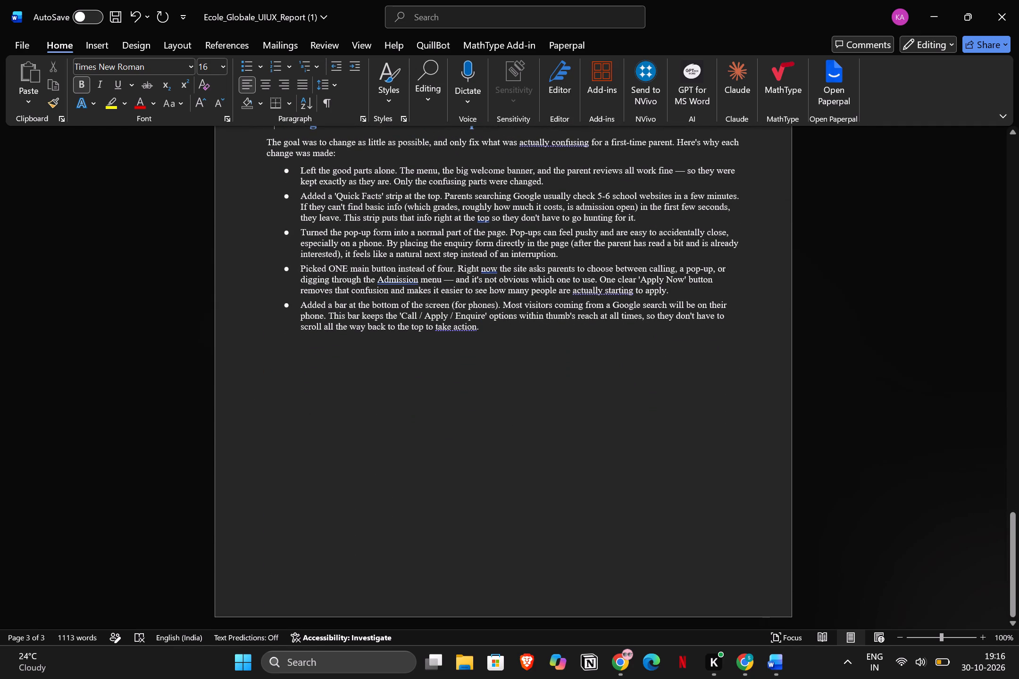
{"action": "scroll", "coordinate": [417, 223], "scroll_direction": "up", "scroll_amount": 16}
{"action": "scroll", "coordinate": [417, 280], "scroll_direction": "down", "scroll_amount": 4}
{"action": "scroll", "coordinate": [417, 280], "scroll_direction": "up", "scroll_amount": 9}
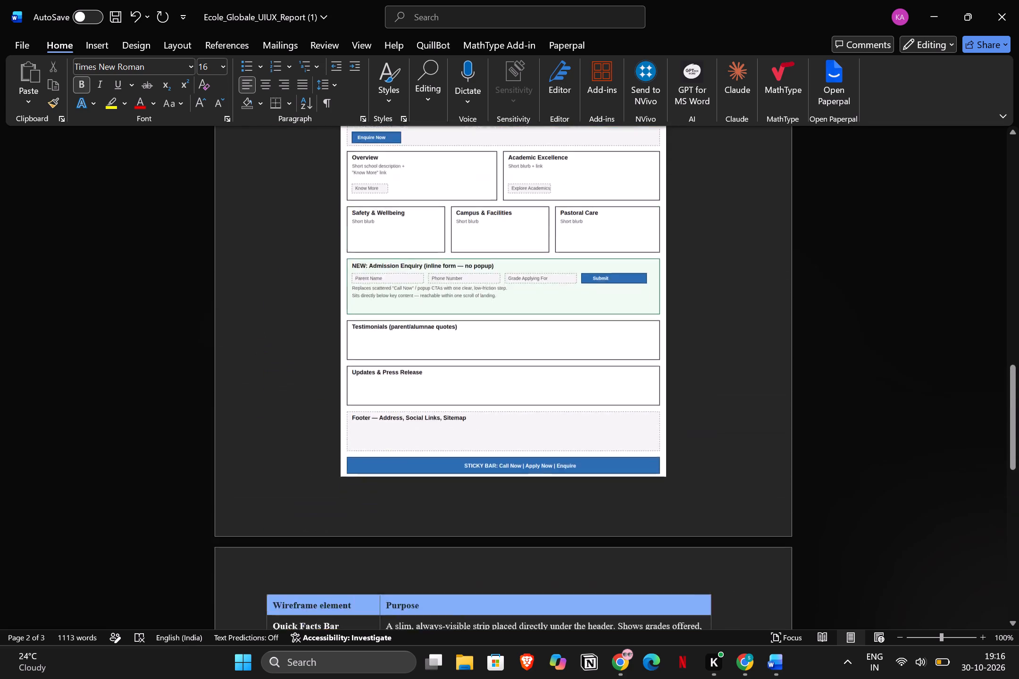
{"action": "scroll", "coordinate": [417, 278], "scroll_direction": "up", "scroll_amount": 9}
{"action": "scroll", "coordinate": [386, 292], "scroll_direction": "down", "scroll_amount": 5}
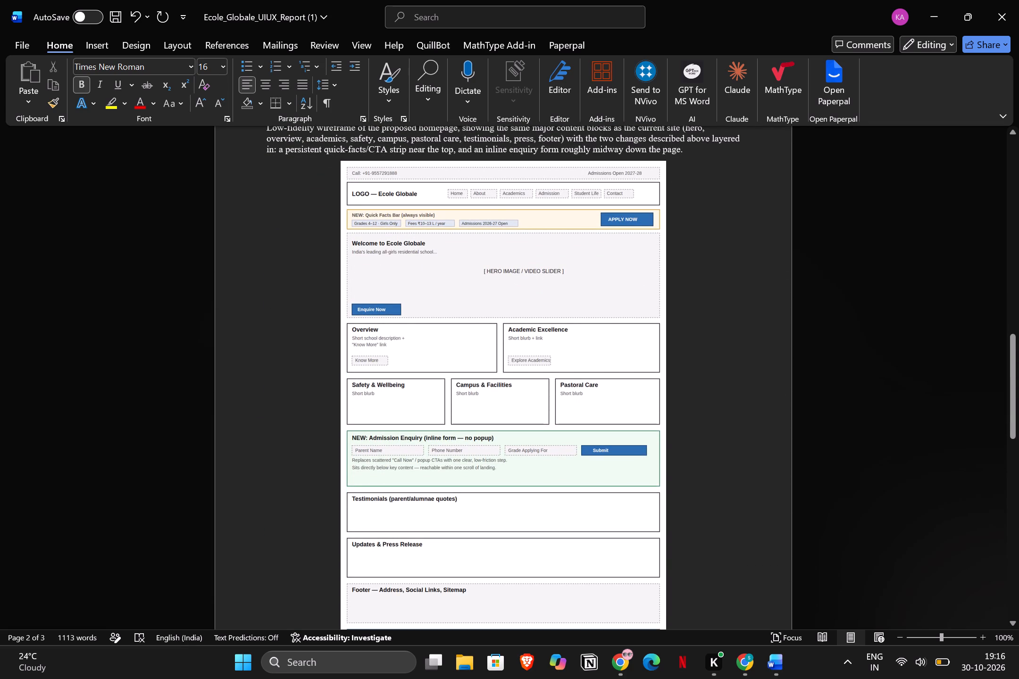
{"action": "scroll", "coordinate": [488, 392], "scroll_direction": "up", "scroll_amount": 3}
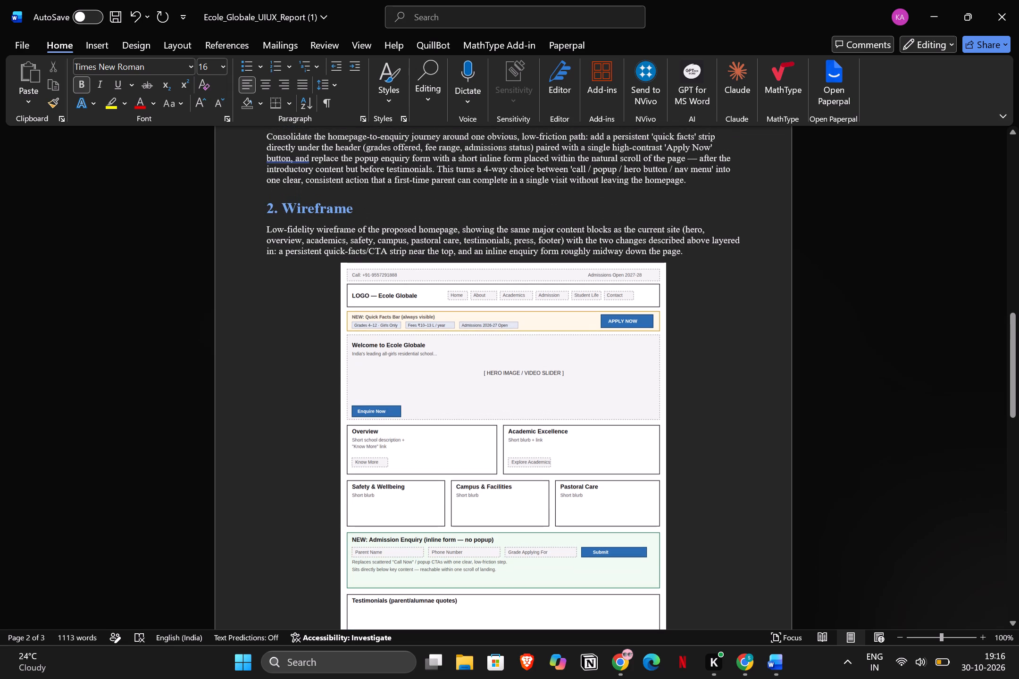
{"action": "scroll", "coordinate": [448, 390], "scroll_direction": "up", "scroll_amount": 3}
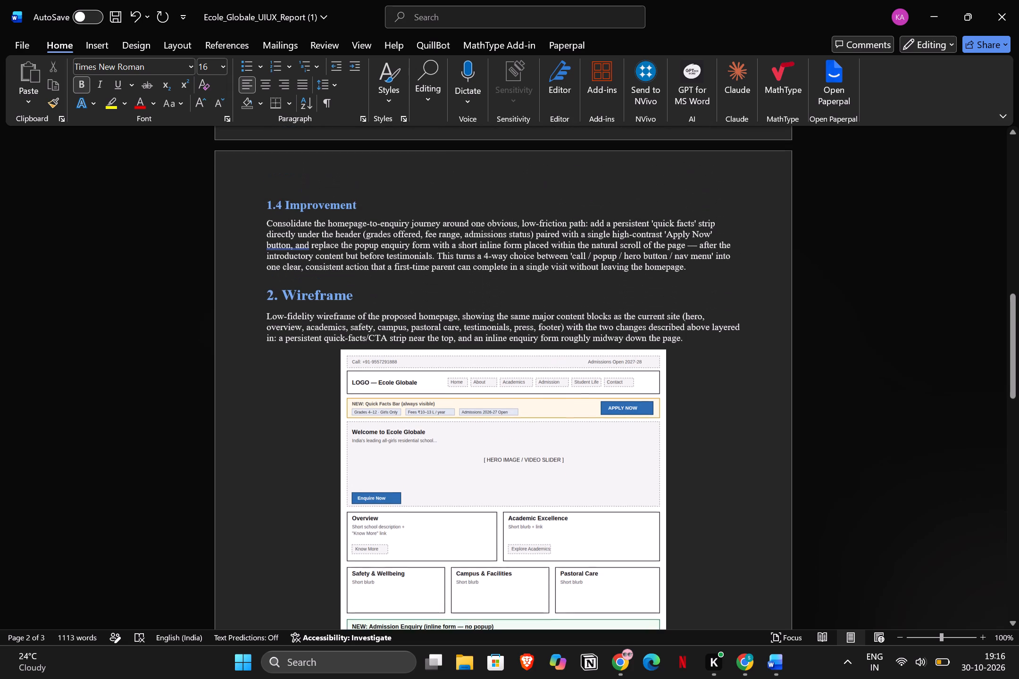
{"action": "scroll", "coordinate": [447, 390], "scroll_direction": "up", "scroll_amount": 12}
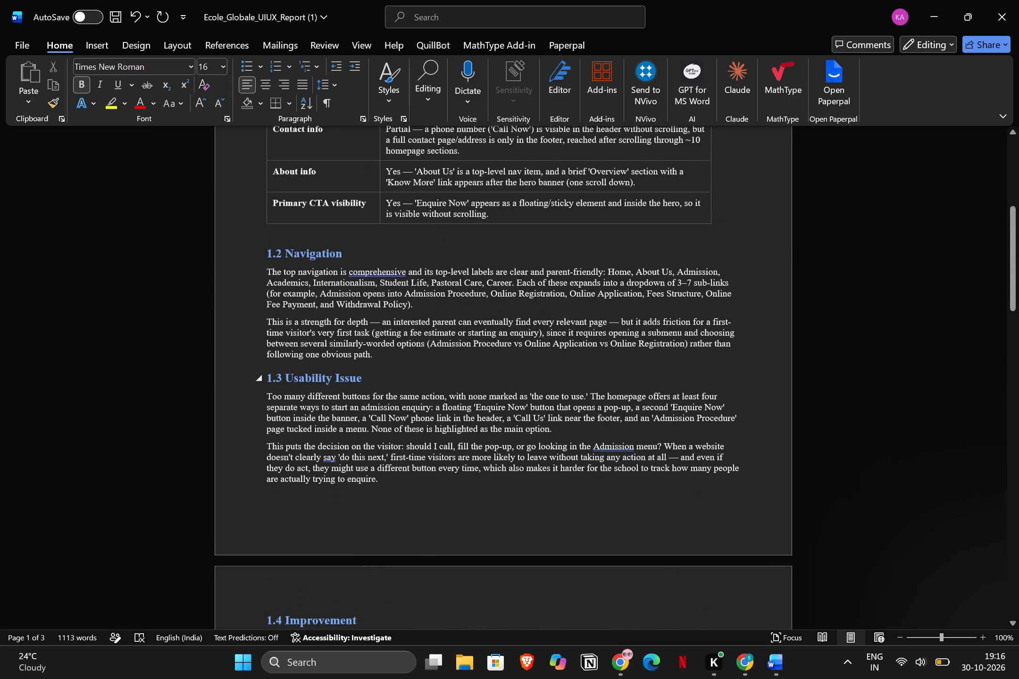
{"action": "scroll", "coordinate": [425, 388], "scroll_direction": "up", "scroll_amount": 11}
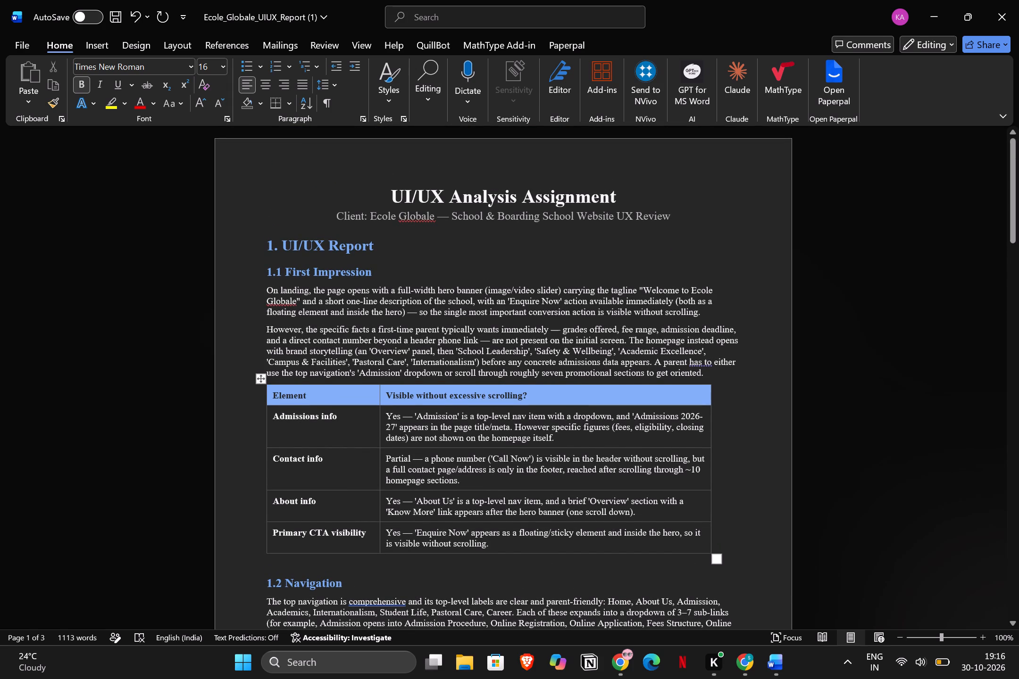
{"action": "scroll", "coordinate": [403, 364], "scroll_direction": "down", "scroll_amount": 3}
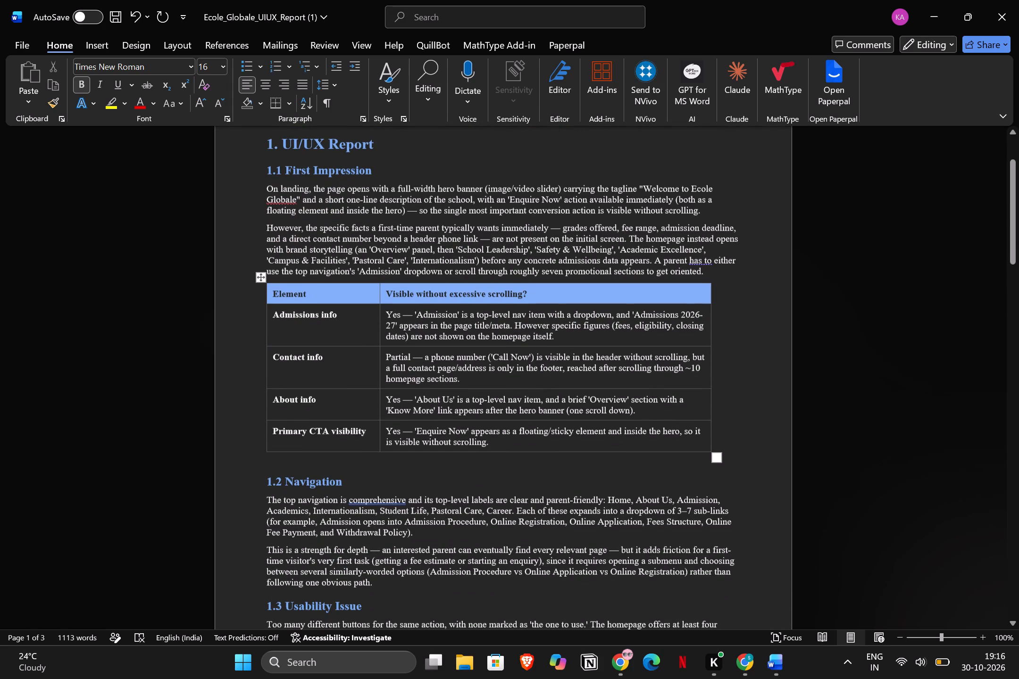
{"action": "scroll", "coordinate": [576, 228], "scroll_direction": "up", "scroll_amount": 1}
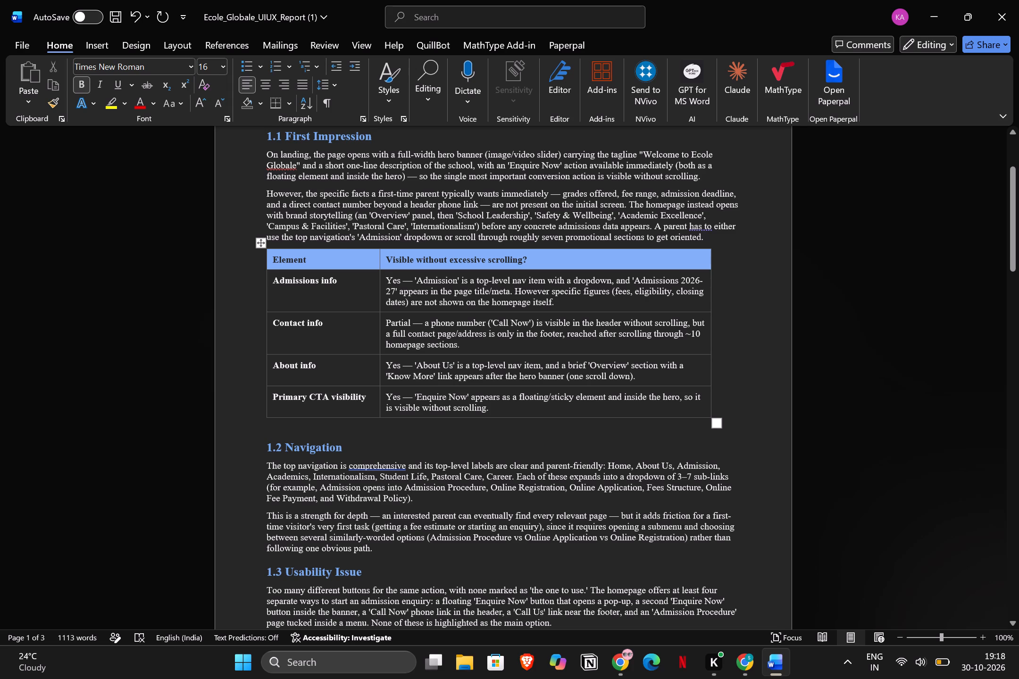
{"action": "left_click_drag", "start_coordinate": [475, 345], "coordinate": [526, 333]}
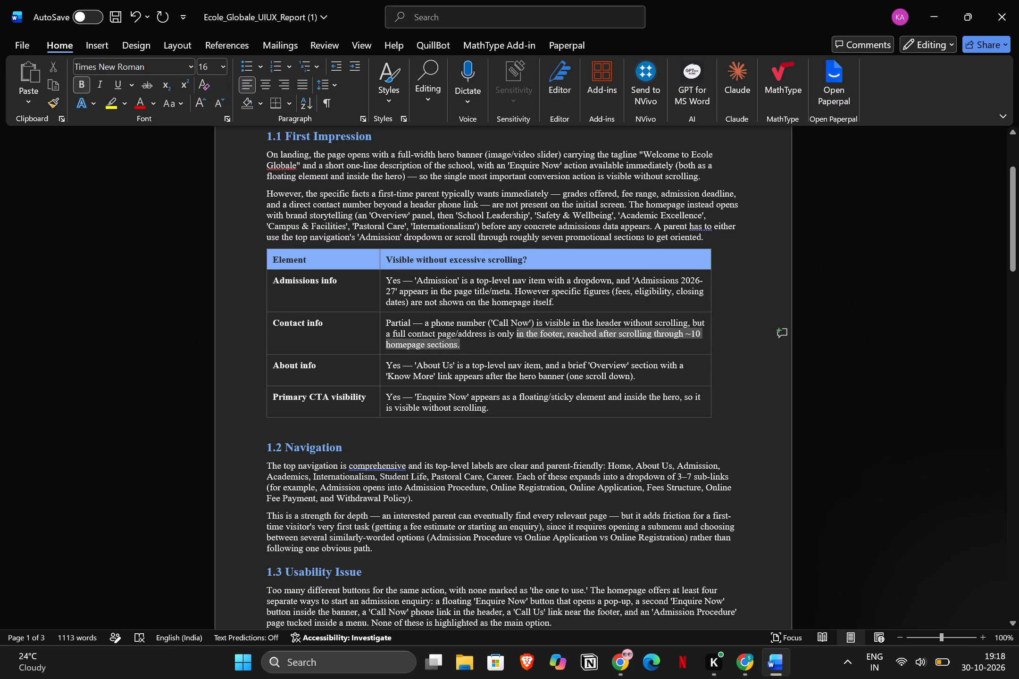
{"action": "left_click_drag", "start_coordinate": [526, 333], "coordinate": [672, 331]}
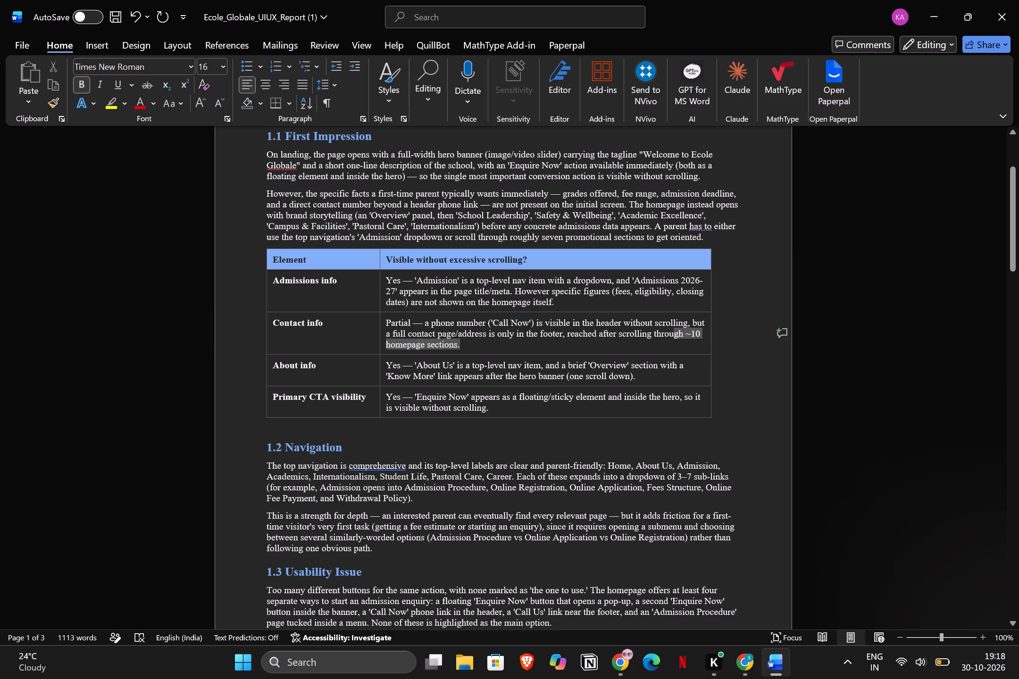
{"action": "left_click_drag", "start_coordinate": [672, 331], "coordinate": [461, 337]}
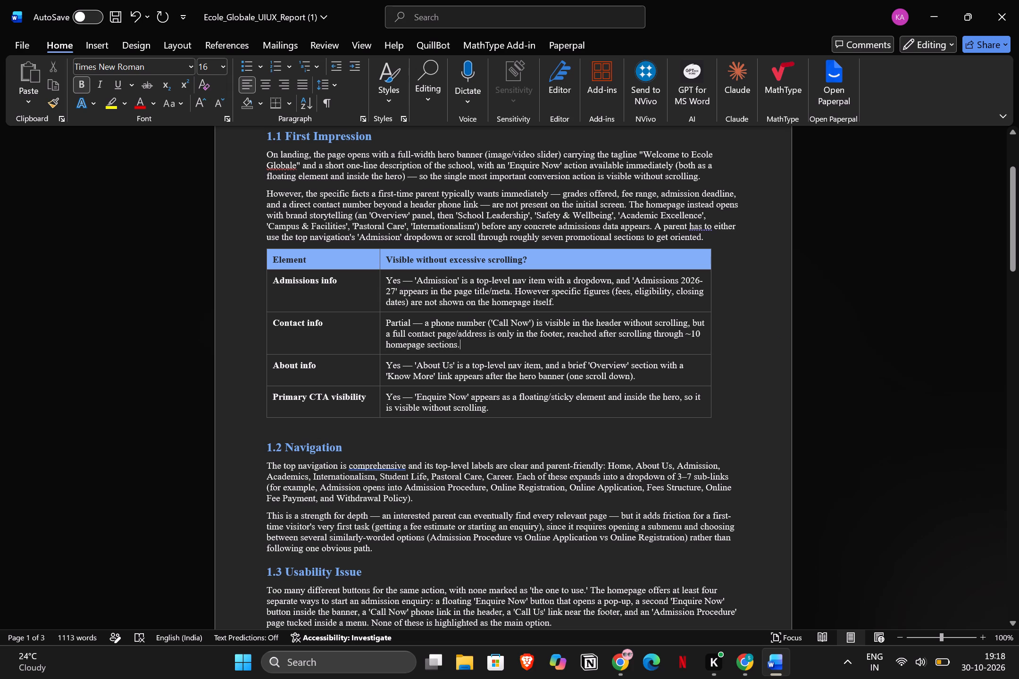
{"action": "left_click_drag", "start_coordinate": [461, 337], "coordinate": [384, 337]}
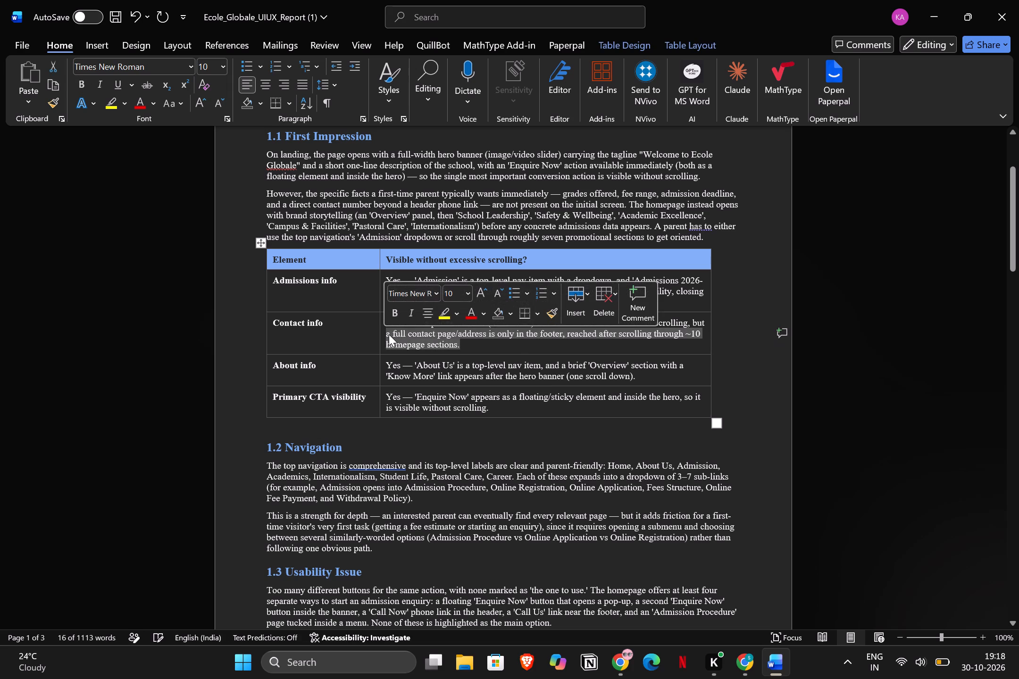
{"action": "key", "text": "BackSpace"}
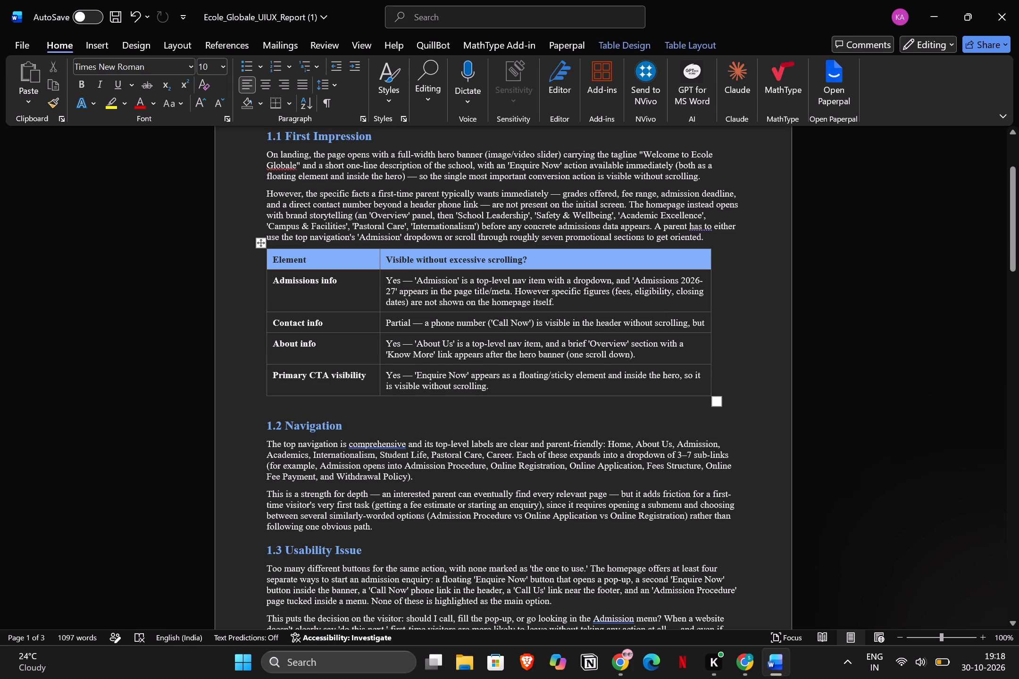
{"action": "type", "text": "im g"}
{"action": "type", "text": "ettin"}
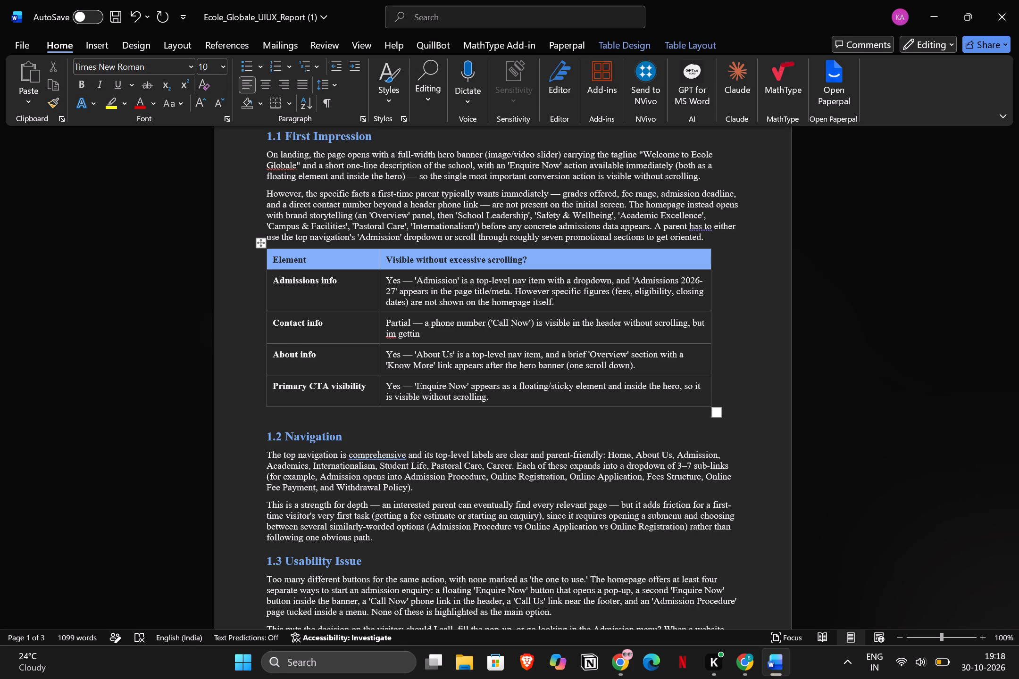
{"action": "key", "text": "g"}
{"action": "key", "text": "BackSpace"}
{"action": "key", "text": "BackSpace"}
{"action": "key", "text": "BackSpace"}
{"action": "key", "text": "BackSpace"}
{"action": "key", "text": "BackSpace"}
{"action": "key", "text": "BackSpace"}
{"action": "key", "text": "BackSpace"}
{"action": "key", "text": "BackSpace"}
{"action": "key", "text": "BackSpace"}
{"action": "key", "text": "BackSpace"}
Complete the Contact info entry with "I have to open a whole new page if I tap on that button which isn't very user friendly.".
{"action": "type", "text": "I have to open a whole new page f"}
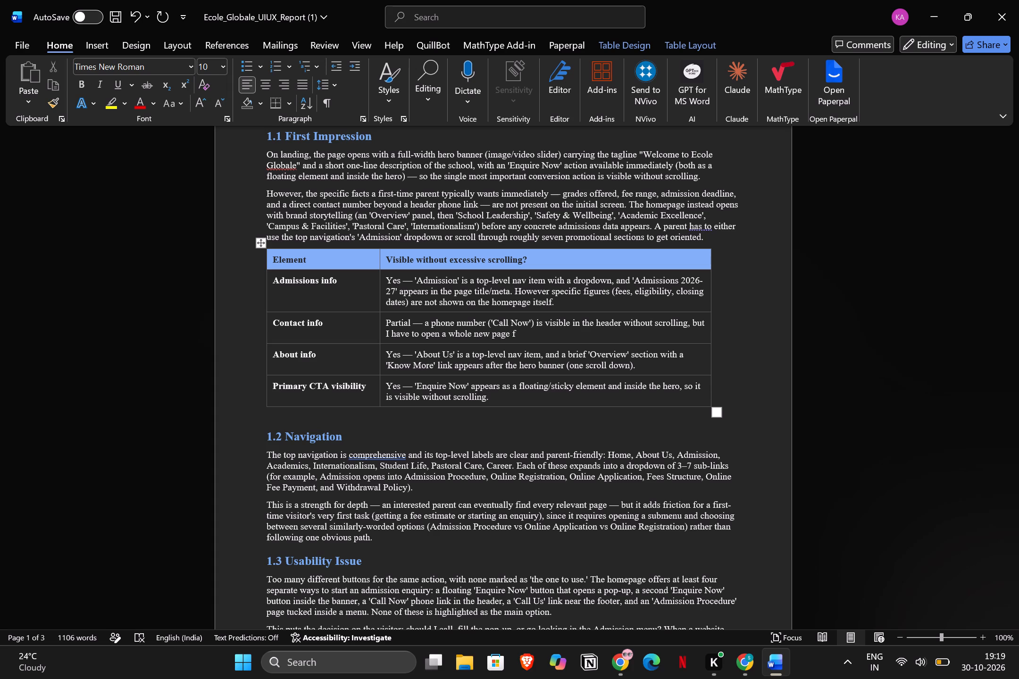
{"action": "key", "text": "BackSpace"}
{"action": "type", "text": "if I tap on h"}
{"action": "key", "text": "BackSpace"}
{"action": "type", "text": "that buttio"}
{"action": "key", "text": "BackSpace"}
{"action": "key", "text": "BackSpace"}
{"action": "type", "text": "on which"}
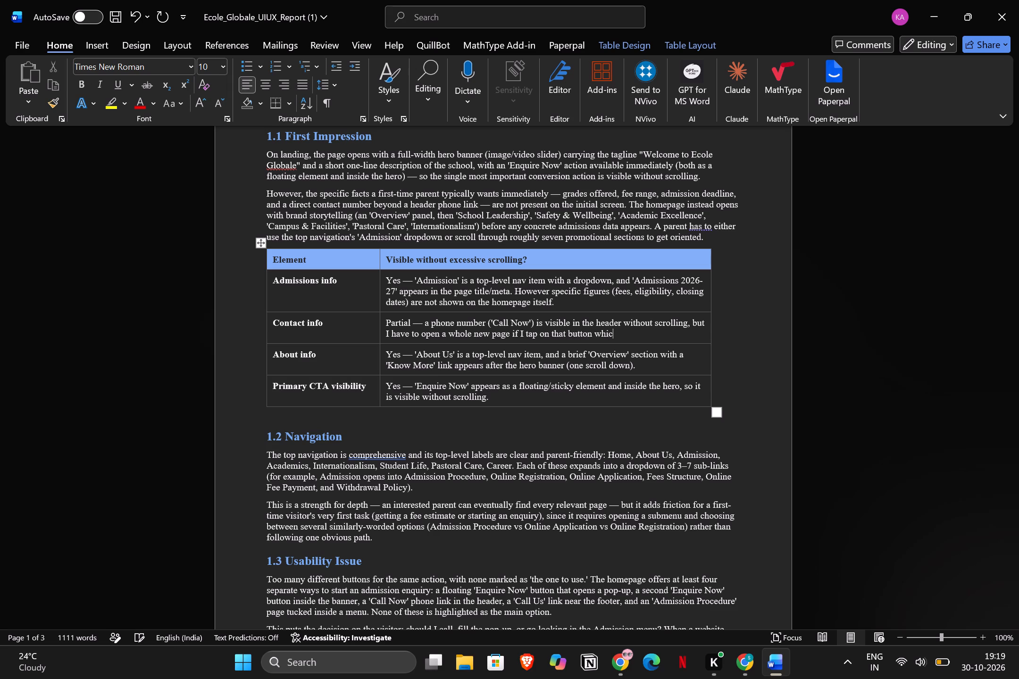
{"action": "key", "text": "space"}
{"action": "key", "text": "i"}
{"action": "type", "text": "sn"}
{"action": "type", "text": "'t very"}
{"action": "key", "text": "space"}
{"action": "type", "text": "user"}
{"action": "key", "text": "space"}
{"action": "type", "text": "freindly."}
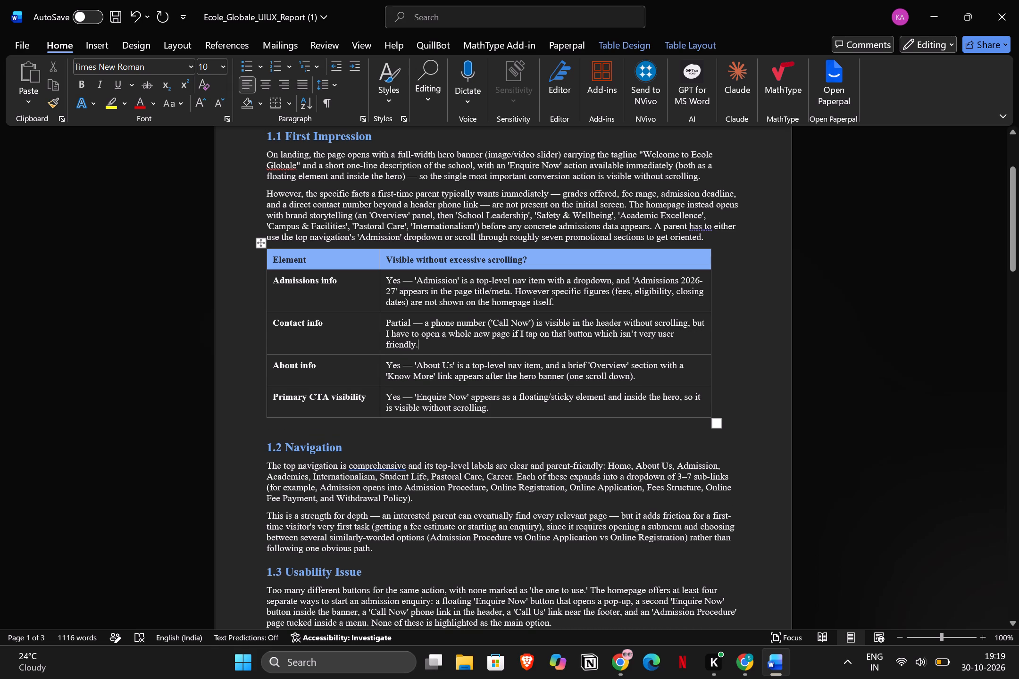
Extend the end of the Contact info entry, after "user friendly", with "especially users like 'Parents'.".
{"action": "key", "text": "BackSpace"}
{"action": "key", "text": "space"}
{"action": "type", "text": "especially us"}
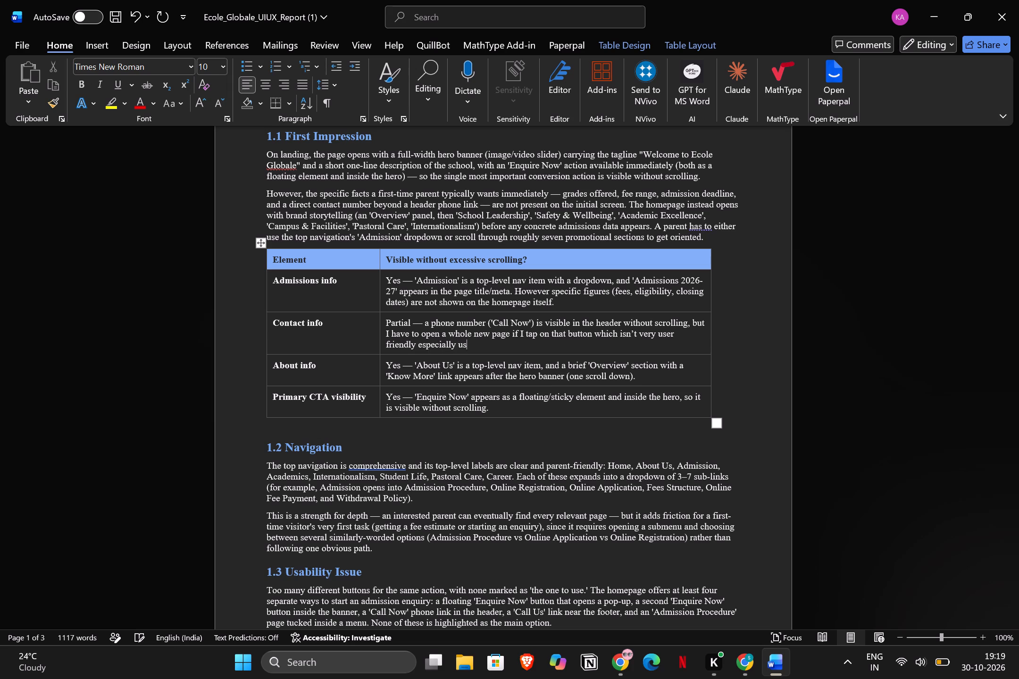
{"action": "key", "text": "BackSpace"}
{"action": "key", "text": "BackSpace"}
{"action": "type", "text": "low"}
{"action": "key", "text": "space"}
{"action": "key", "text": "BackSpace"}
{"action": "key", "text": "BackSpace"}
{"action": "key", "text": "BackSpace"}
{"action": "key", "text": "BackSpace"}
{"action": "type", "text": "users like"}
{"action": "key", "text": "space"}
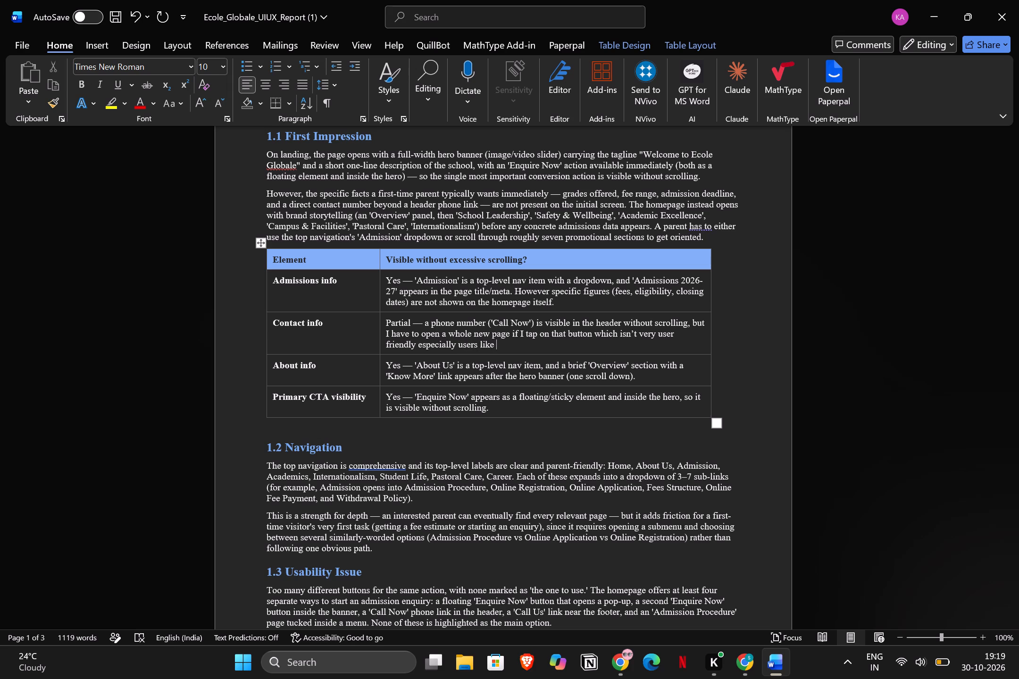
{"action": "key", "text": "p"}
{"action": "key", "text": "BackSpace"}
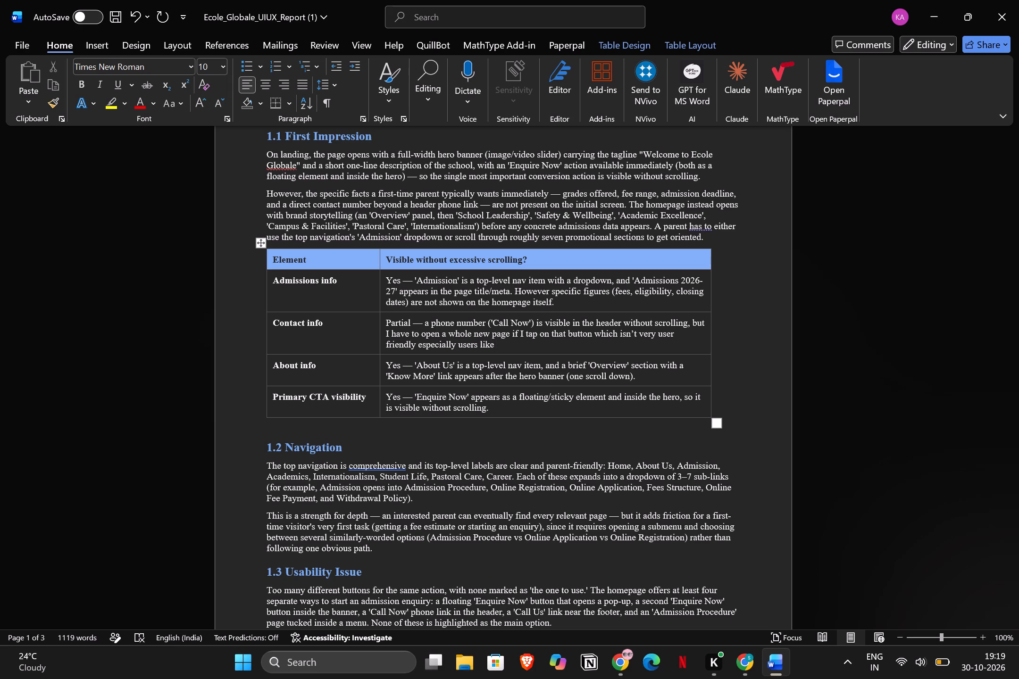
{"action": "key", "text": "apostrophe"}
{"action": "key", "text": "shift+p"}
{"action": "type", "text": "arents"}
{"action": "type", "text": "'."}
Switch to Chrome and examine the Ecole Globale homepage from the hero banner through the campus sections, testimonials and accolades.
{"action": "scroll", "coordinate": [530, 332], "scroll_direction": "down", "scroll_amount": 2}
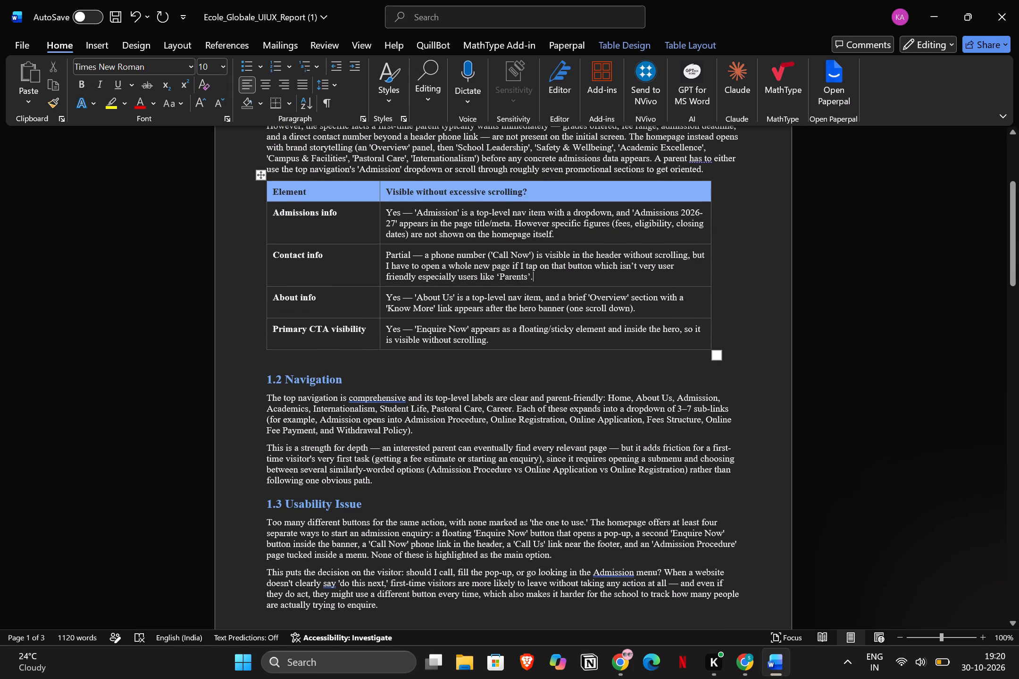
{"action": "left_click", "coordinate": [563, 299]}
{"action": "left_click", "coordinate": [741, 655]}
{"action": "left_click", "coordinate": [739, 654]}
{"action": "left_click", "coordinate": [625, 657]}
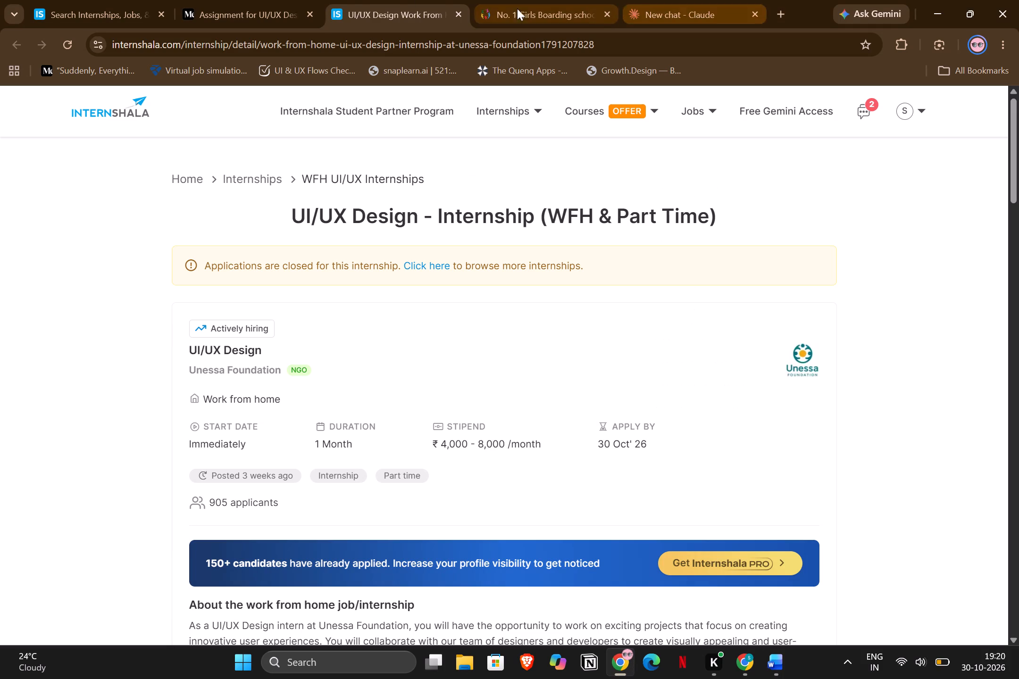
{"action": "left_click", "coordinate": [503, 4]}
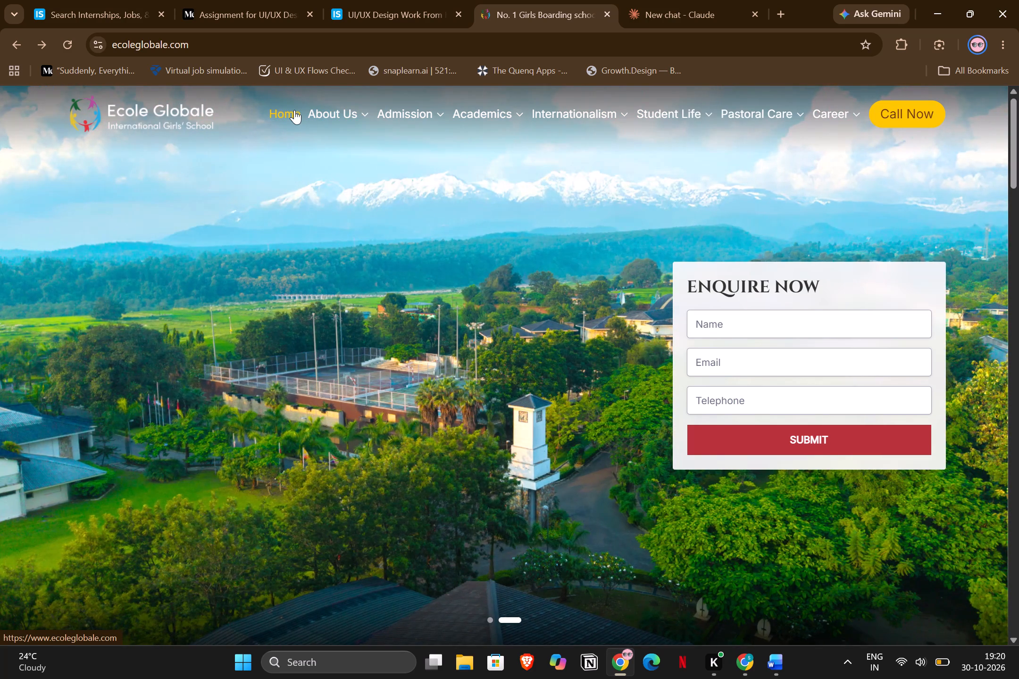
{"action": "scroll", "coordinate": [648, 326], "scroll_direction": "down", "scroll_amount": 20}
{"action": "scroll", "coordinate": [648, 326], "scroll_direction": "down", "scroll_amount": 1}
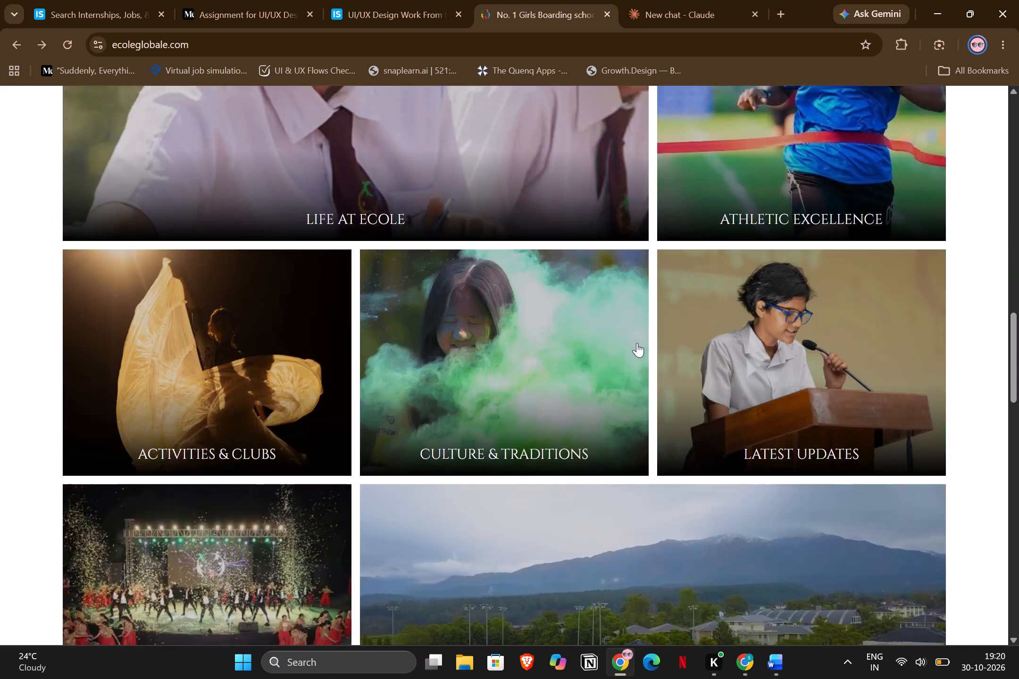
{"action": "scroll", "coordinate": [637, 343], "scroll_direction": "down", "scroll_amount": 5}
{"action": "left_click_drag", "start_coordinate": [1018, 406], "coordinate": [1018, 624]}
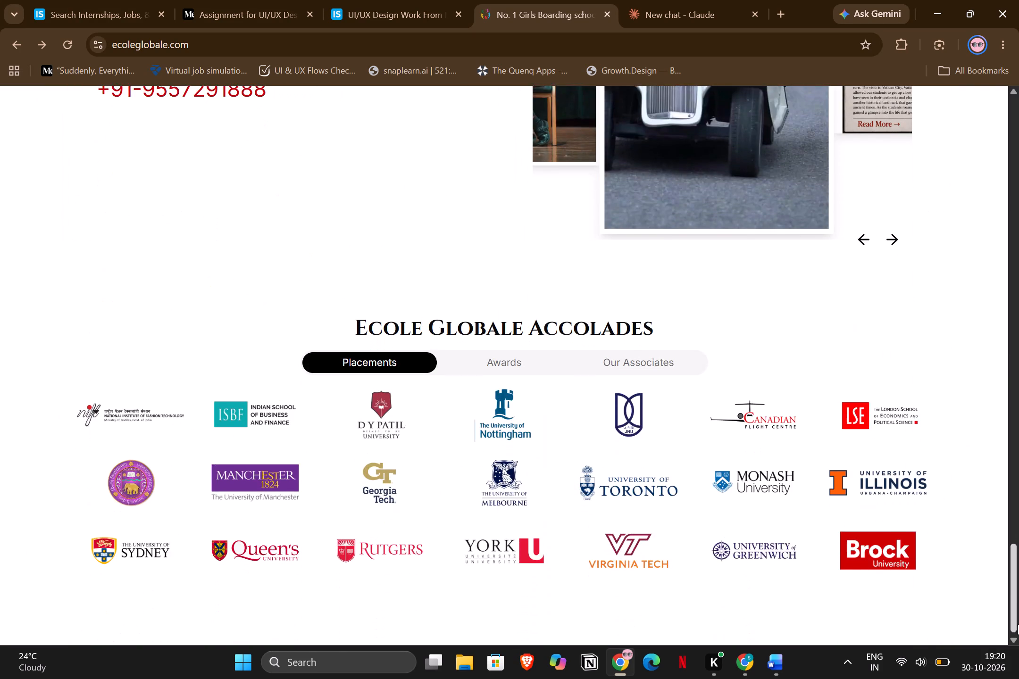
{"action": "left_click_drag", "start_coordinate": [1018, 624], "coordinate": [1018, 678]}
{"action": "scroll", "coordinate": [962, 567], "scroll_direction": "down", "scroll_amount": 9}
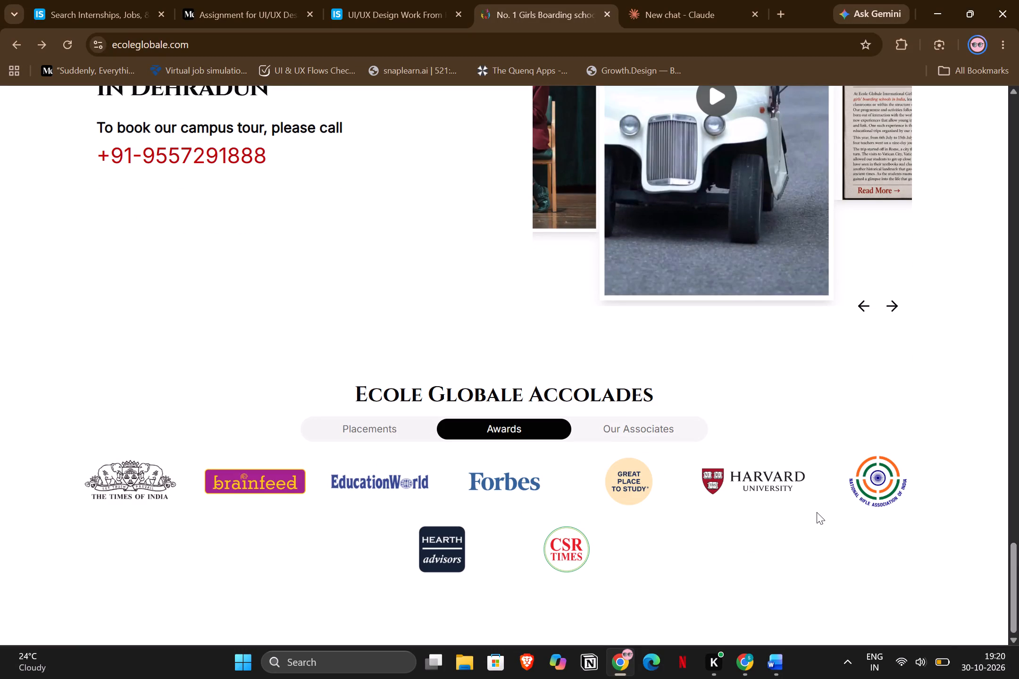
{"action": "scroll", "coordinate": [817, 512], "scroll_direction": "down", "scroll_amount": 17}
{"action": "scroll", "coordinate": [815, 517], "scroll_direction": "up", "scroll_amount": 3}
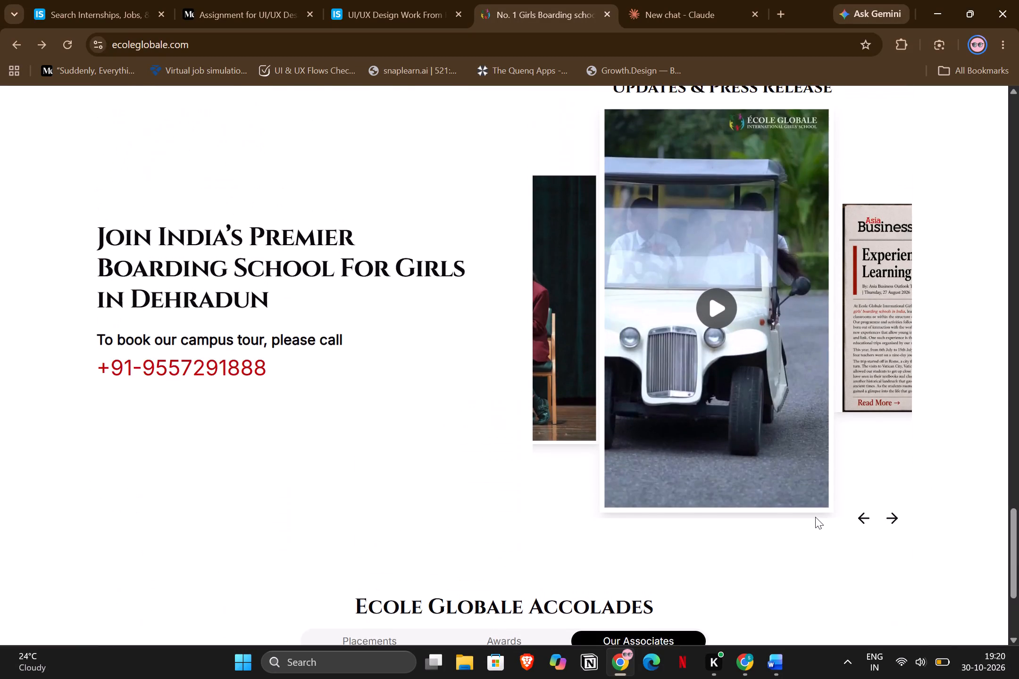
{"action": "scroll", "coordinate": [815, 517], "scroll_direction": "down", "scroll_amount": 12}
{"action": "scroll", "coordinate": [815, 515], "scroll_direction": "up", "scroll_amount": 6}
{"action": "scroll", "coordinate": [815, 515], "scroll_direction": "down", "scroll_amount": 6}
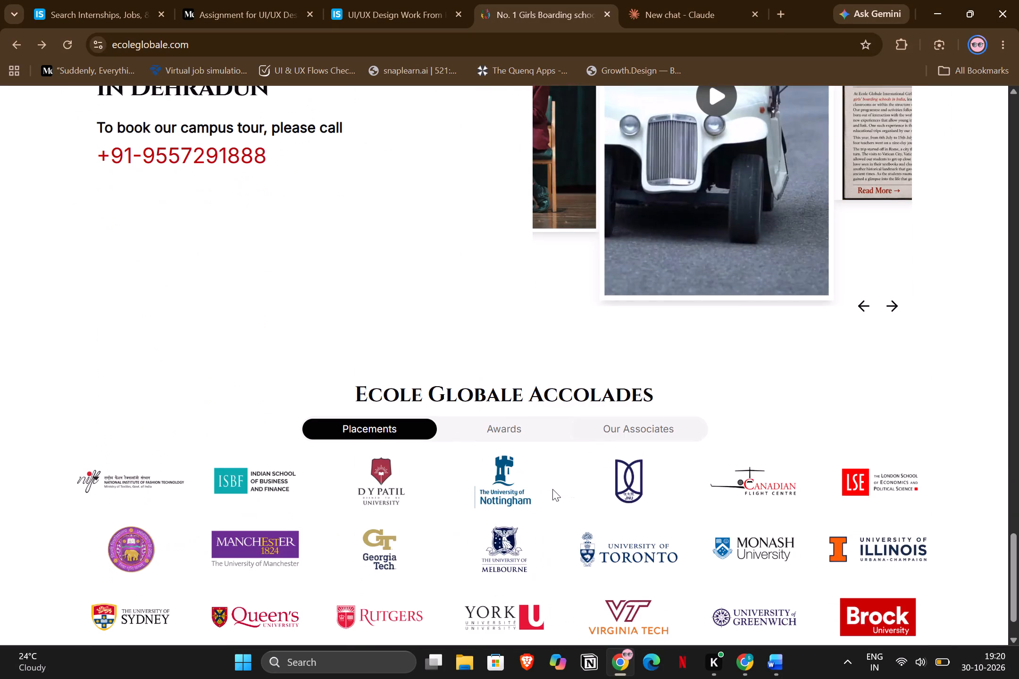
{"action": "scroll", "coordinate": [581, 468], "scroll_direction": "up", "scroll_amount": 20}
{"action": "scroll", "coordinate": [581, 468], "scroll_direction": "up", "scroll_amount": 1}
{"action": "scroll", "coordinate": [582, 468], "scroll_direction": "down", "scroll_amount": 10}
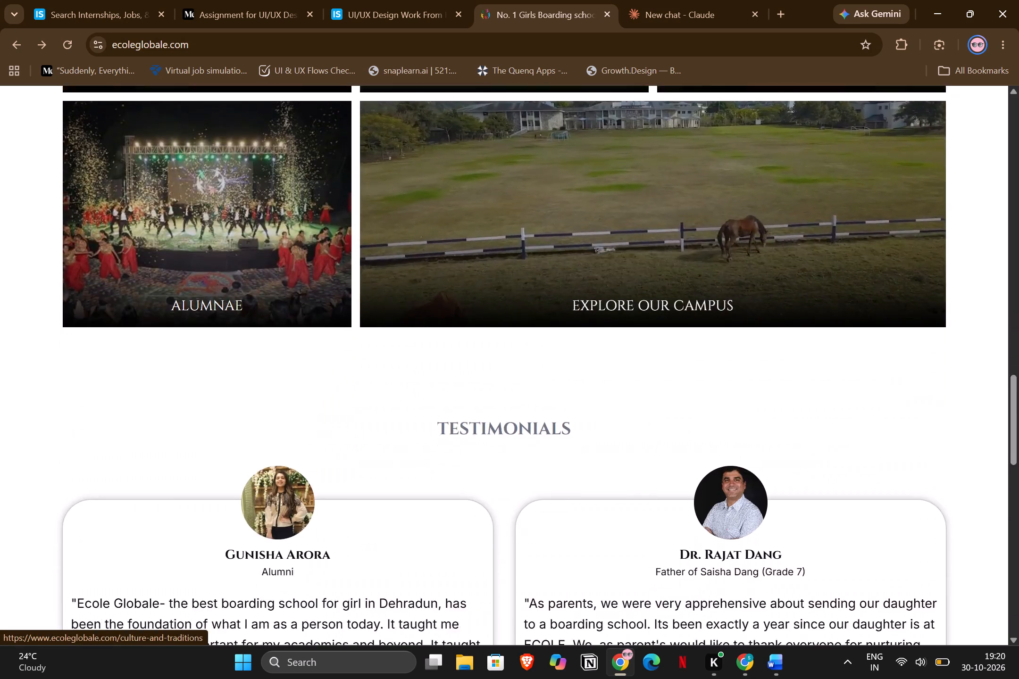
{"action": "scroll", "coordinate": [582, 481], "scroll_direction": "down", "scroll_amount": 20}
{"action": "scroll", "coordinate": [582, 481], "scroll_direction": "down", "scroll_amount": 3}
{"action": "scroll", "coordinate": [600, 475], "scroll_direction": "up", "scroll_amount": 20}
{"action": "scroll", "coordinate": [600, 475], "scroll_direction": "up", "scroll_amount": 5}
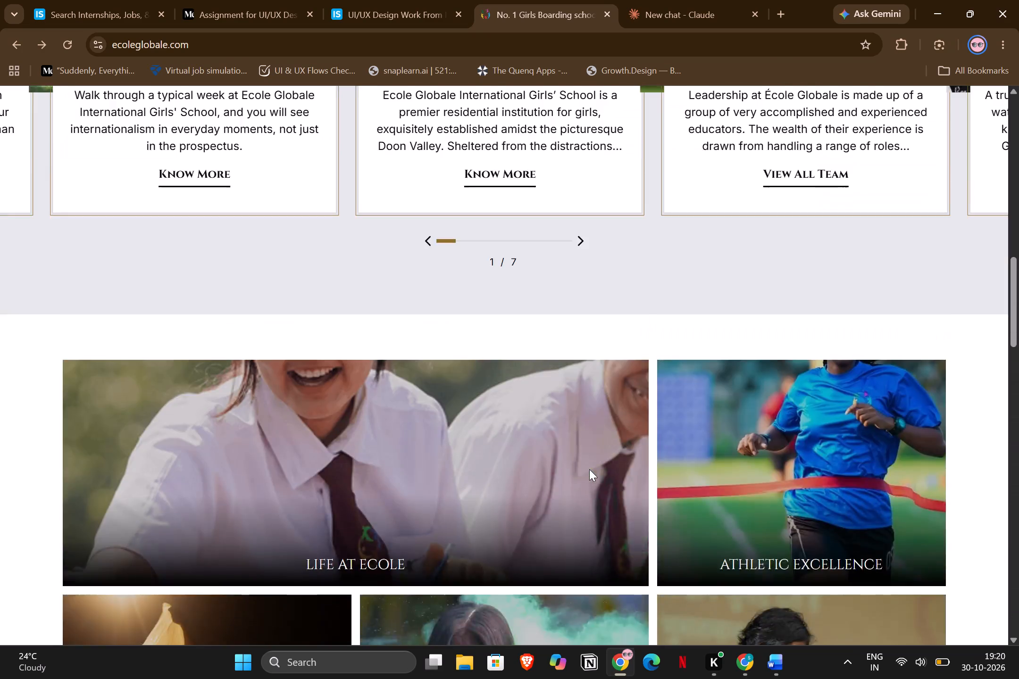
{"action": "scroll", "coordinate": [589, 469], "scroll_direction": "up", "scroll_amount": 20}
{"action": "scroll", "coordinate": [589, 469], "scroll_direction": "up", "scroll_amount": 4}
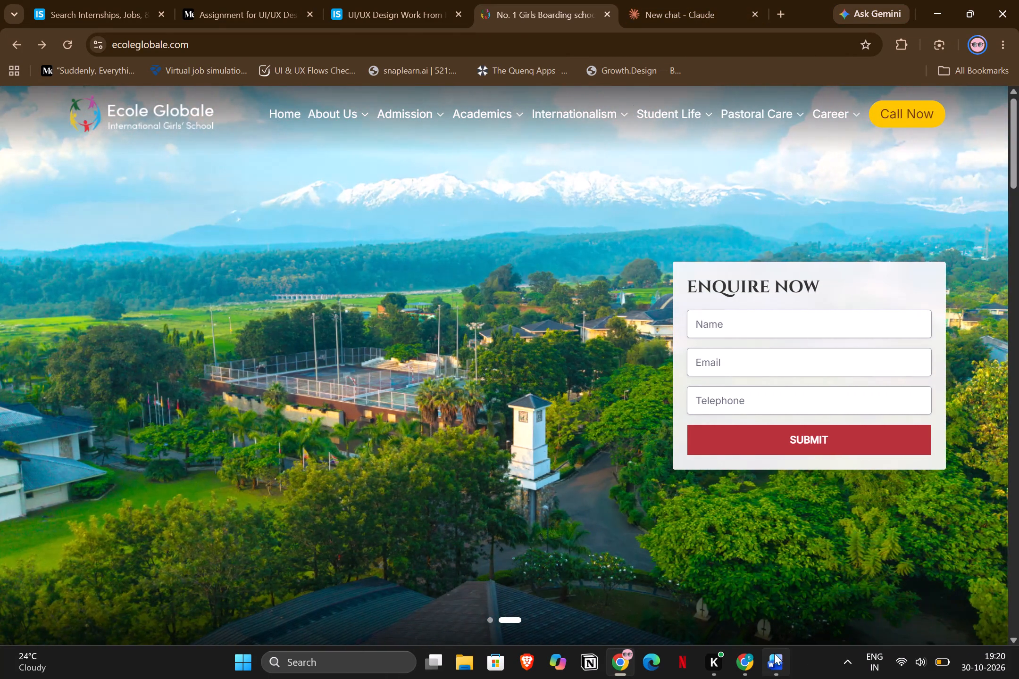
Return to Word and review the First Impression table, Navigation and Usability Issue sections against the website.
{"action": "left_click", "coordinate": [774, 653]}
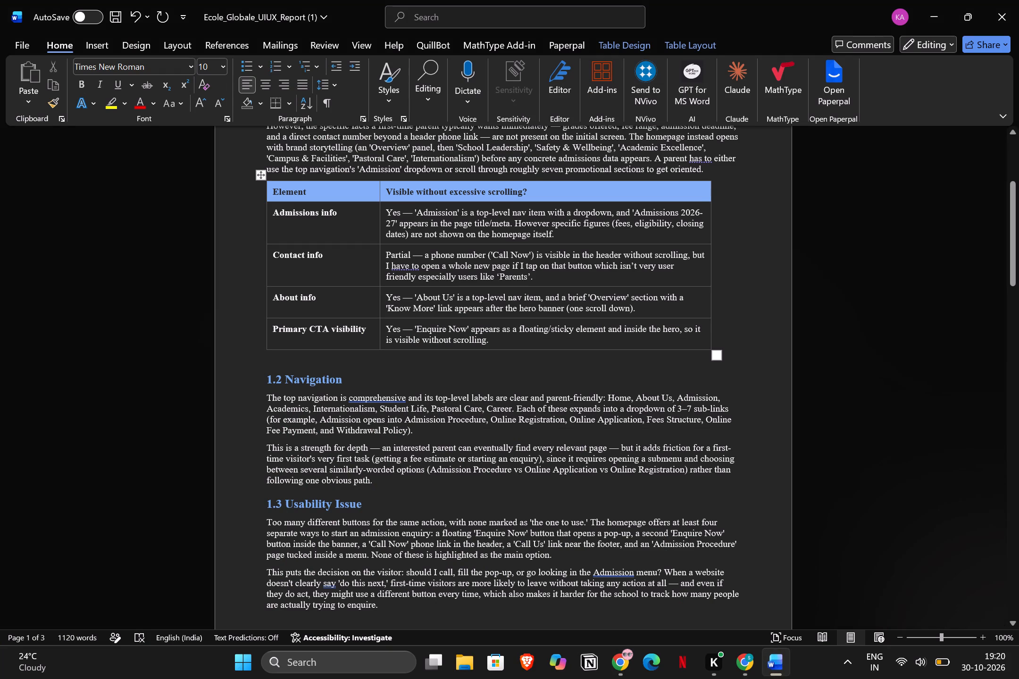
{"action": "scroll", "coordinate": [470, 257], "scroll_direction": "up", "scroll_amount": 4}
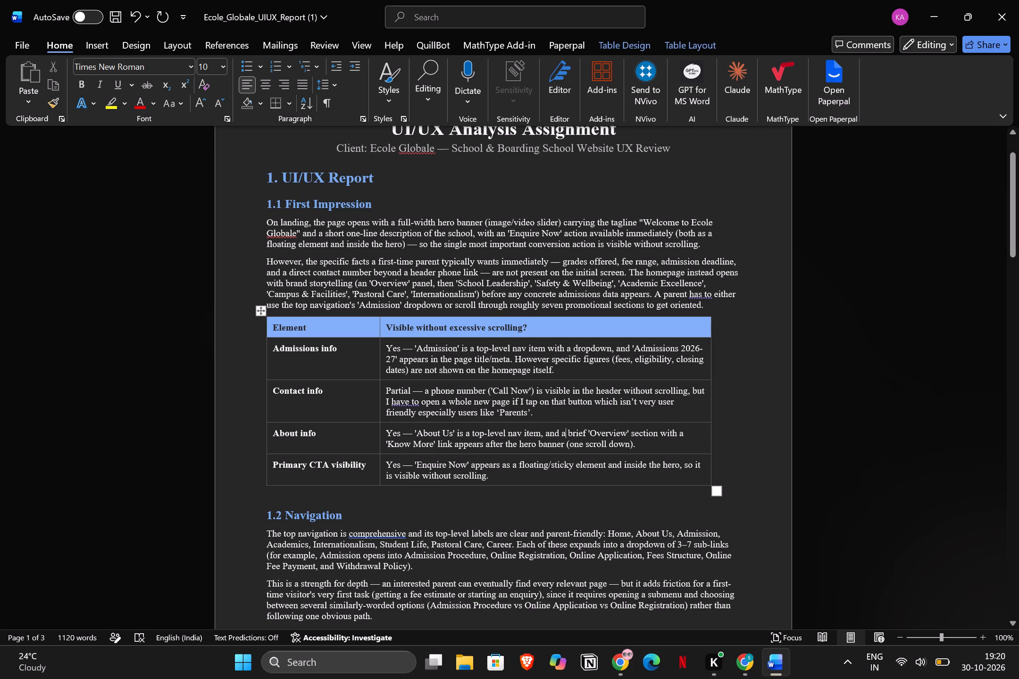
{"action": "scroll", "coordinate": [443, 297], "scroll_direction": "down", "scroll_amount": 4}
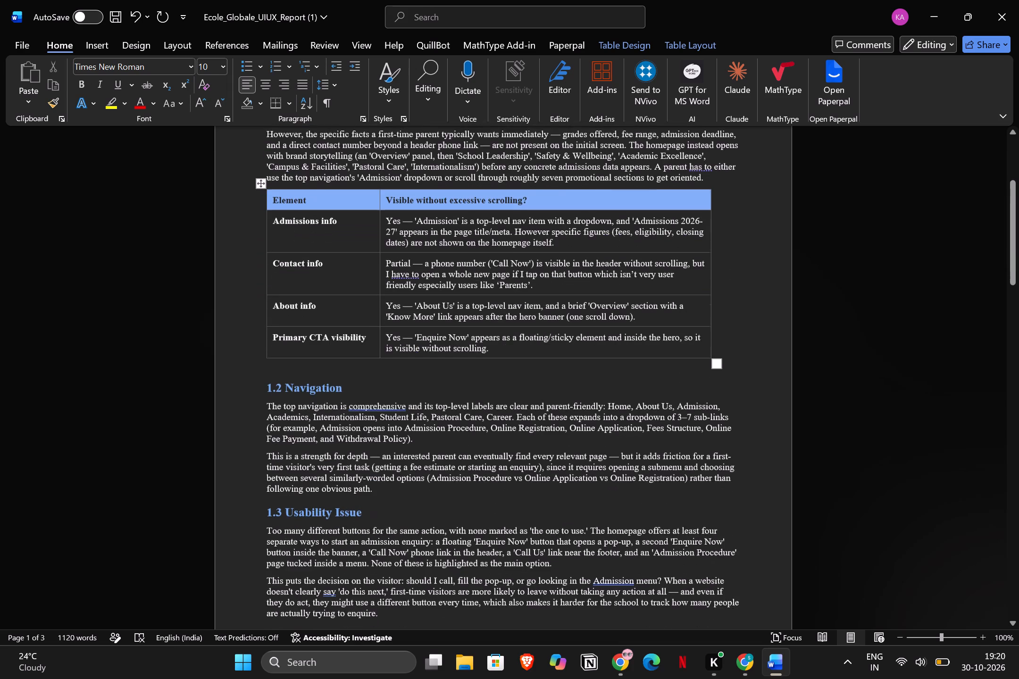
{"action": "scroll", "coordinate": [443, 297], "scroll_direction": "down", "scroll_amount": 2}
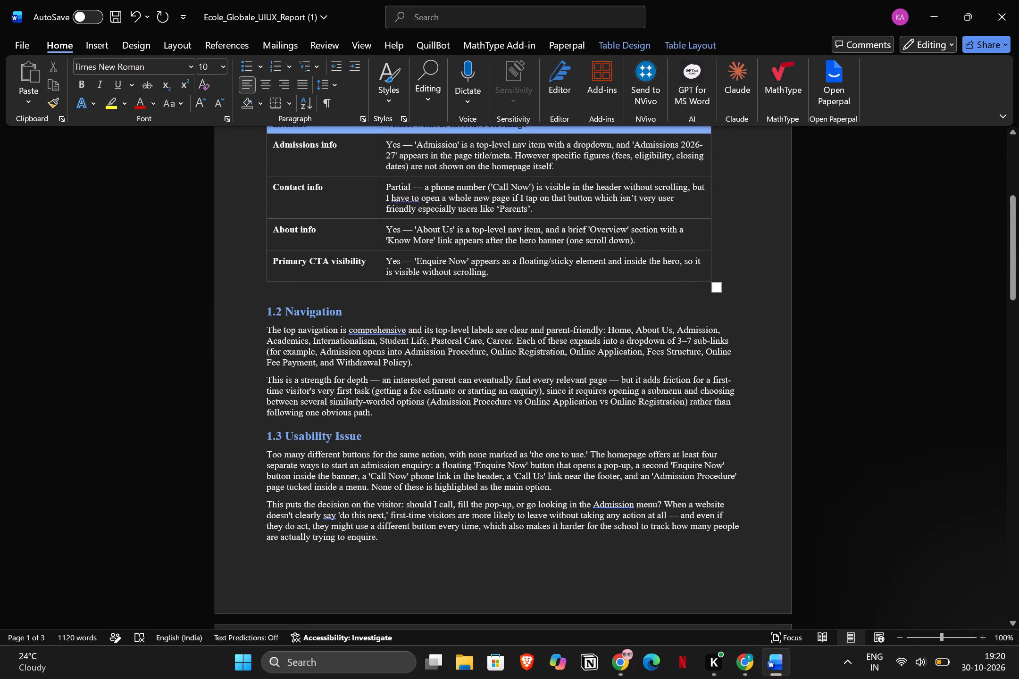
{"action": "scroll", "coordinate": [443, 298], "scroll_direction": "up", "scroll_amount": 3}
{"action": "scroll", "coordinate": [446, 297], "scroll_direction": "down", "scroll_amount": 3}
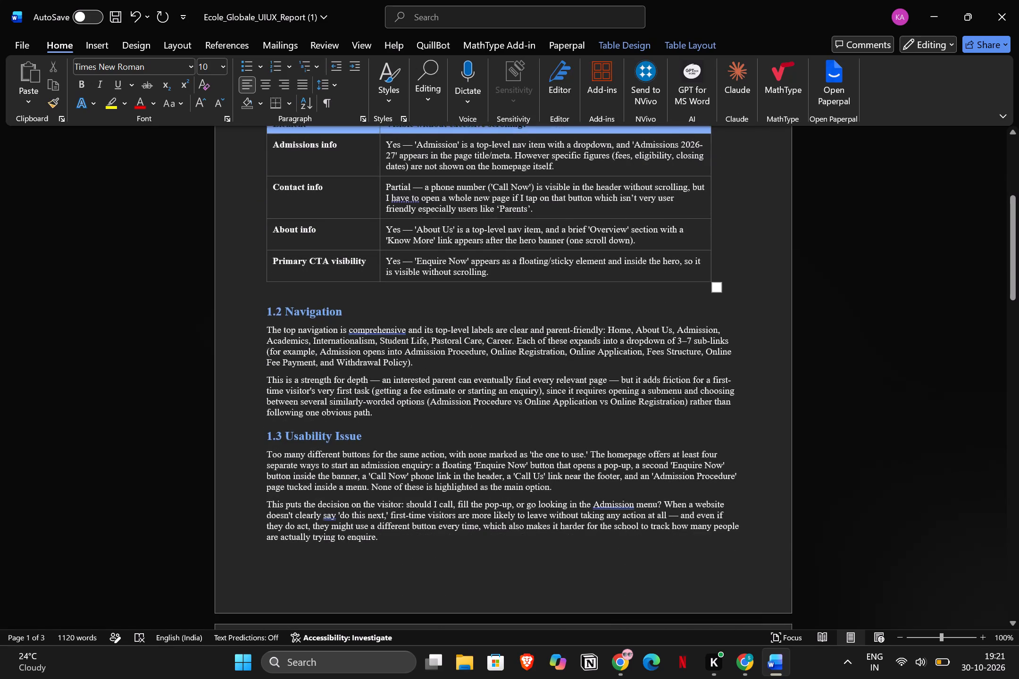
{"action": "scroll", "coordinate": [446, 297], "scroll_direction": "down", "scroll_amount": 3}
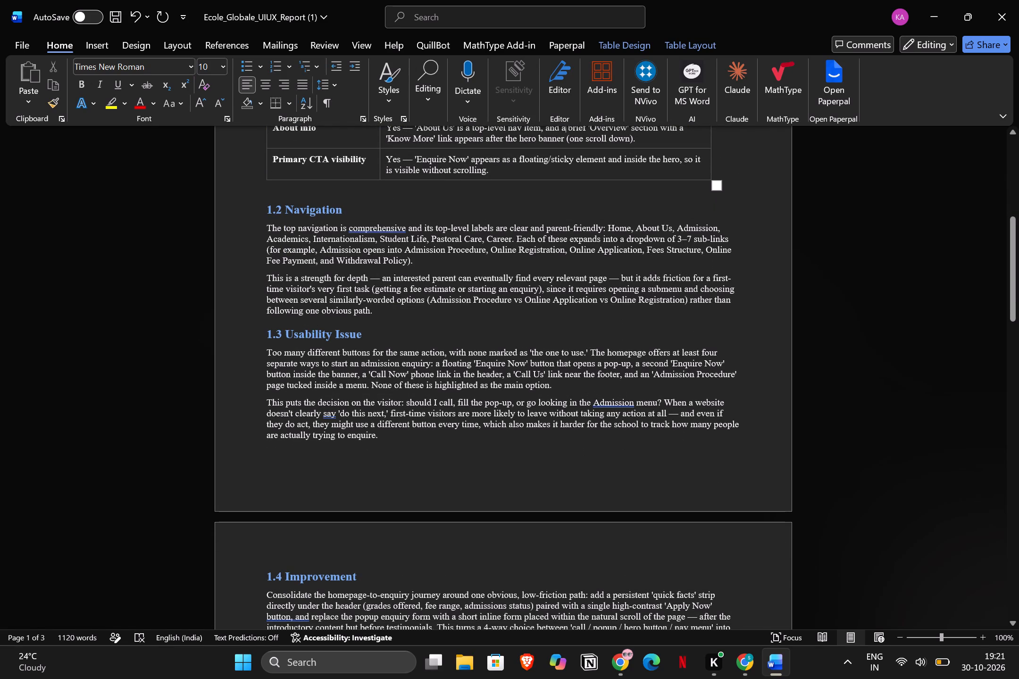
{"action": "scroll", "coordinate": [409, 430], "scroll_direction": "down", "scroll_amount": 6}
Start a new sentence at the end of the opening First Impression paragraph with "And also one thing that at first impression".
{"action": "scroll", "coordinate": [416, 425], "scroll_direction": "up", "scroll_amount": 17}
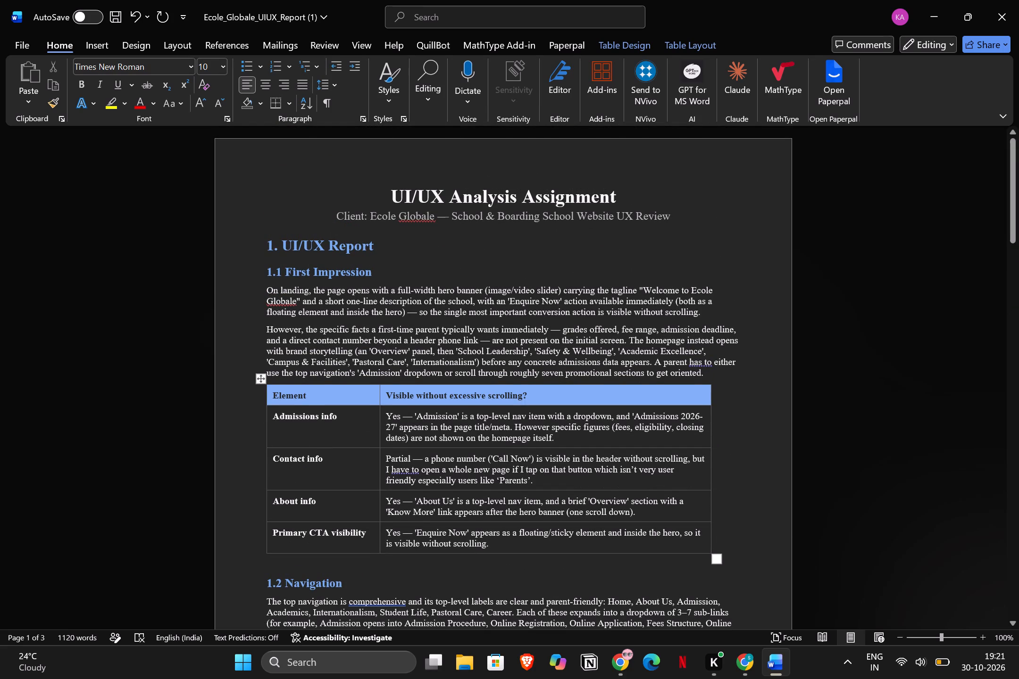
{"action": "left_click", "coordinate": [701, 315]}
{"action": "key", "text": "space"}
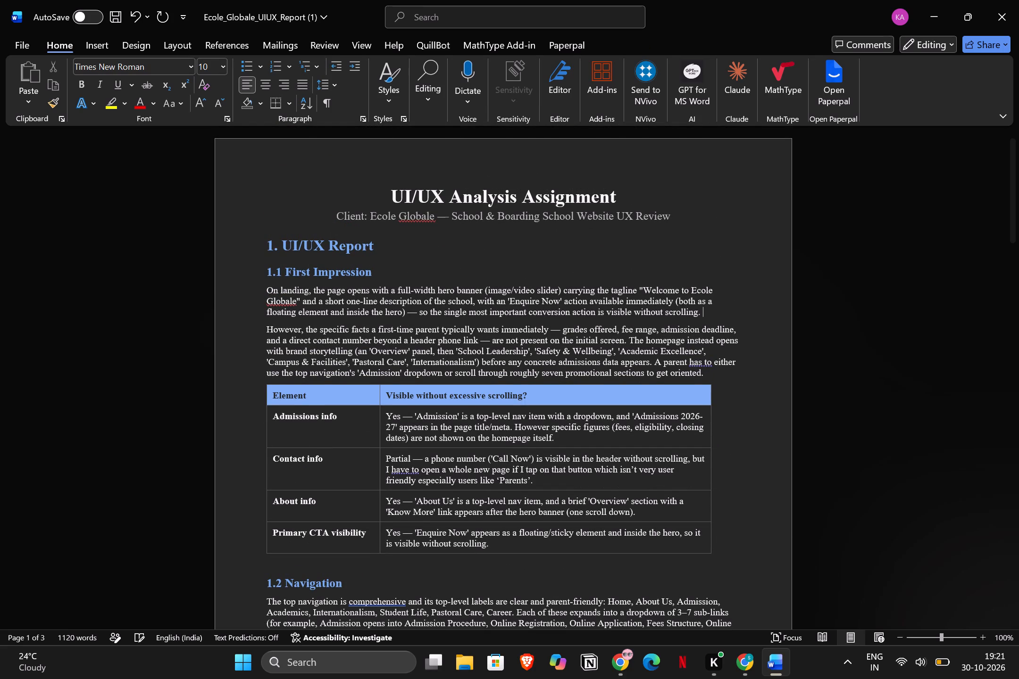
{"action": "type", "text": "And alo"}
{"action": "key", "text": "BackSpace"}
{"action": "type", "text": "so"}
{"action": "key", "text": "space"}
{"action": "type", "text": "one"}
{"action": "key", "text": "space"}
{"action": "type", "text": "thing that"}
{"action": "key", "text": "space"}
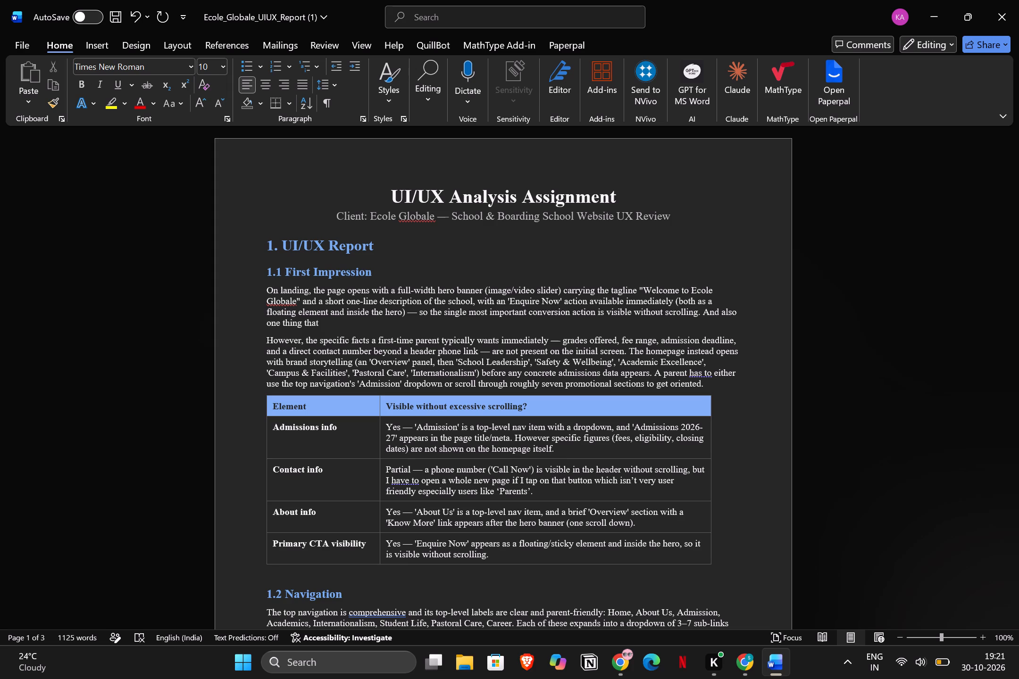
{"action": "type", "text": "at first impression"}
Continue the new First Impression sentence with "the will likely be doubtful about the".
{"action": "key", "text": "space"}
{"action": "type", "text": "people"}
{"action": "key", "text": "space"}
{"action": "key", "text": "BackSpace"}
{"action": "key", "text": "BackSpace"}
{"action": "key", "text": "BackSpace"}
{"action": "key", "text": "BackSpace"}
{"action": "key", "text": "BackSpace"}
{"action": "key", "text": "BackSpace"}
{"action": "key", "text": "BackSpace"}
{"action": "type", "text": "the"}
{"action": "key", "text": "space"}
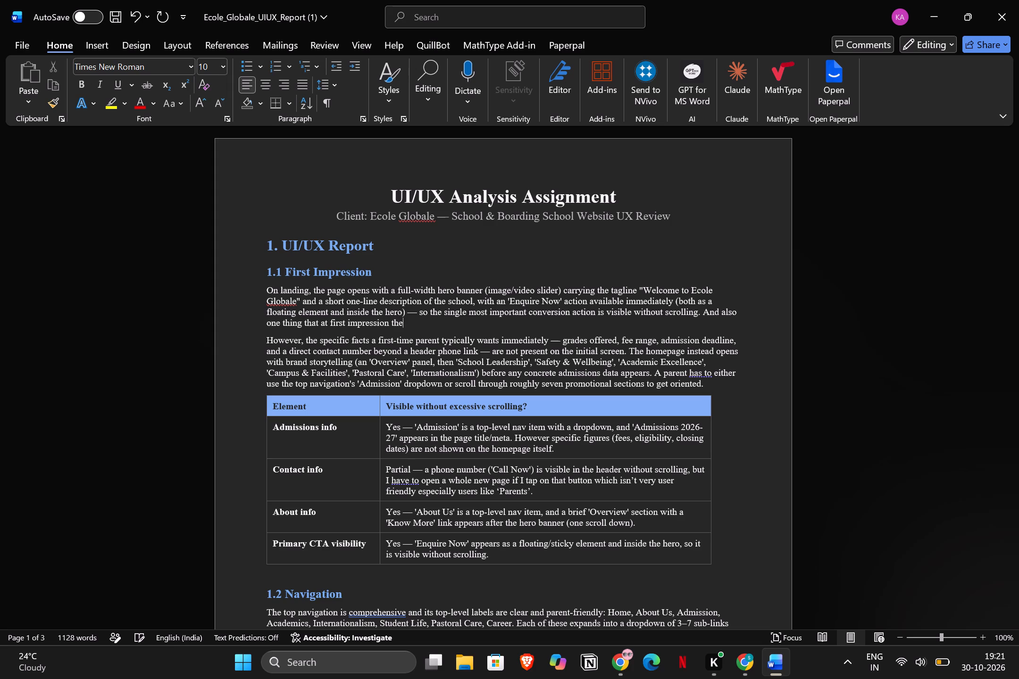
{"action": "type", "text": "will to"}
{"action": "key", "text": "BackSpace"}
{"action": "key", "text": "BackSpace"}
{"action": "type", "text": "de"}
{"action": "key", "text": "BackSpace"}
{"action": "key", "text": "BackSpace"}
{"action": "type", "text": "likely be doubt"}
{"action": "type", "text": "fy"}
{"action": "key", "text": "BackSpace"}
{"action": "type", "text": "ul about the"}
{"action": "key", "text": "space"}
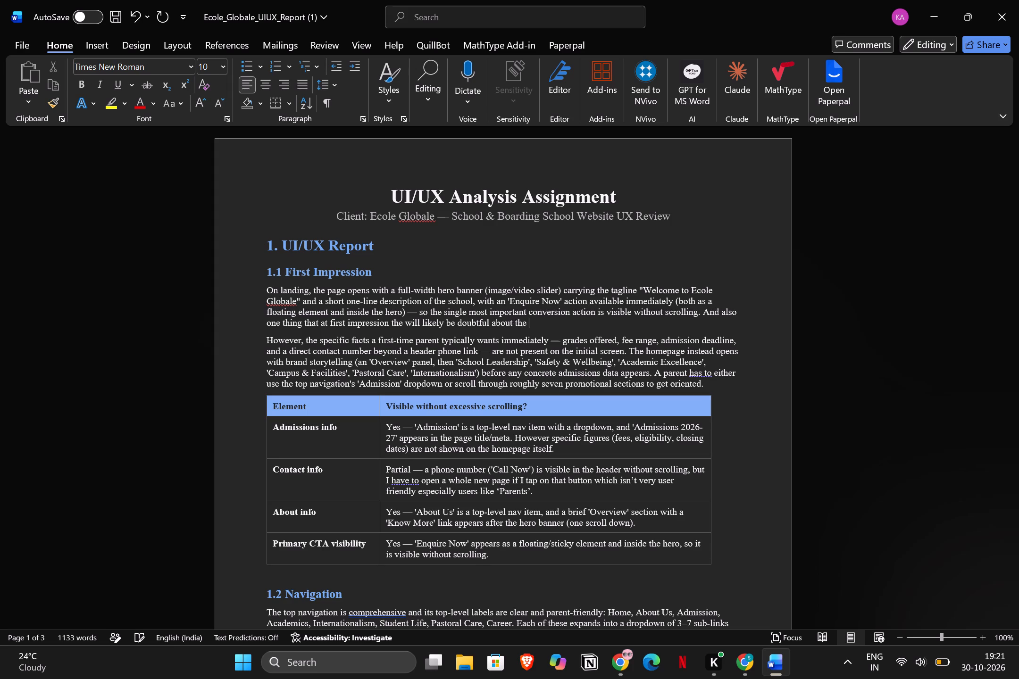
Continue the sentence with "website in terms of scrolling as the hero image".
{"action": "type", "text": "website in tern"}
{"action": "key", "text": "BackSpace"}
{"action": "type", "text": "ms of scrolli"}
{"action": "type", "text": "ng as"}
{"action": "key", "text": "space"}
{"action": "type", "text": "the"}
{"action": "key", "text": "space"}
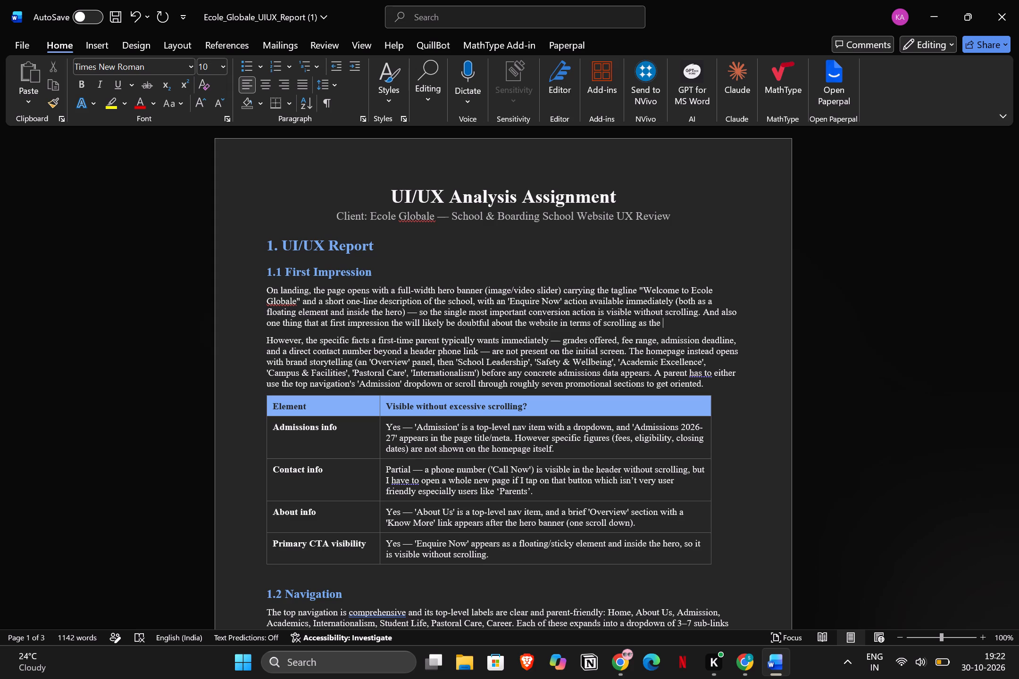
{"action": "type", "text": "ima"}
{"action": "key", "text": "BackSpace"}
{"action": "key", "text": "BackSpace"}
{"action": "key", "text": "BackSpace"}
{"action": "type", "text": "hero image"}
{"action": "key", "text": "space"}
Finish the sentence with "occupies the whole page with no indication that it's a scrollable site.".
{"action": "type", "text": "occupies the whole ["}
{"action": "key", "text": "BackSpace"}
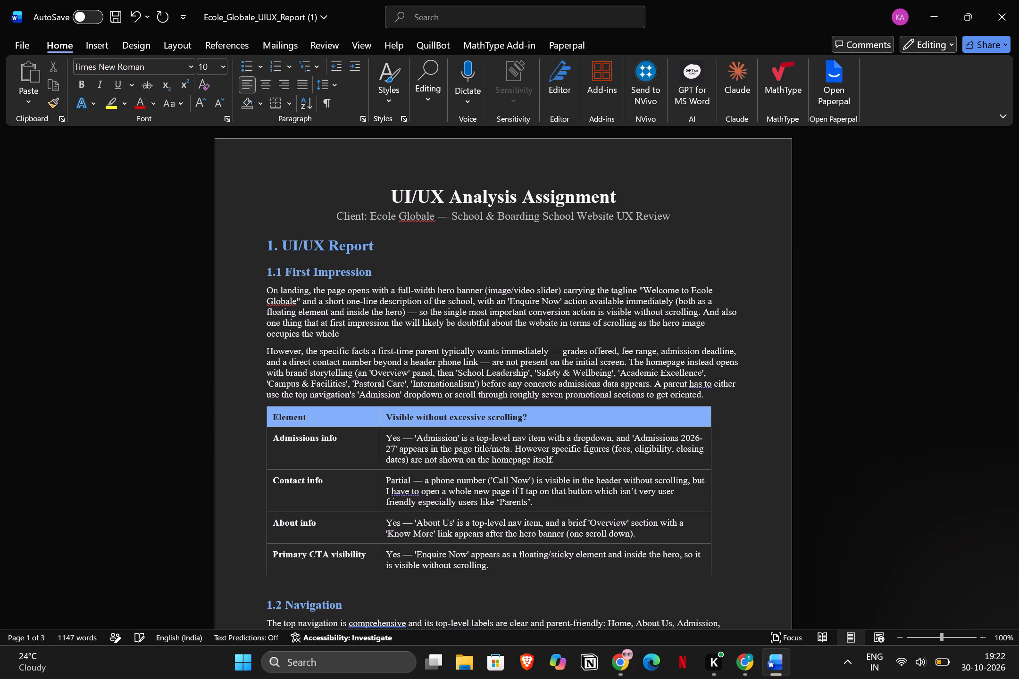
{"action": "type", "text": "page"}
{"action": "key", "text": "space"}
{"action": "type", "text": "with no indication"}
{"action": "key", "text": "space"}
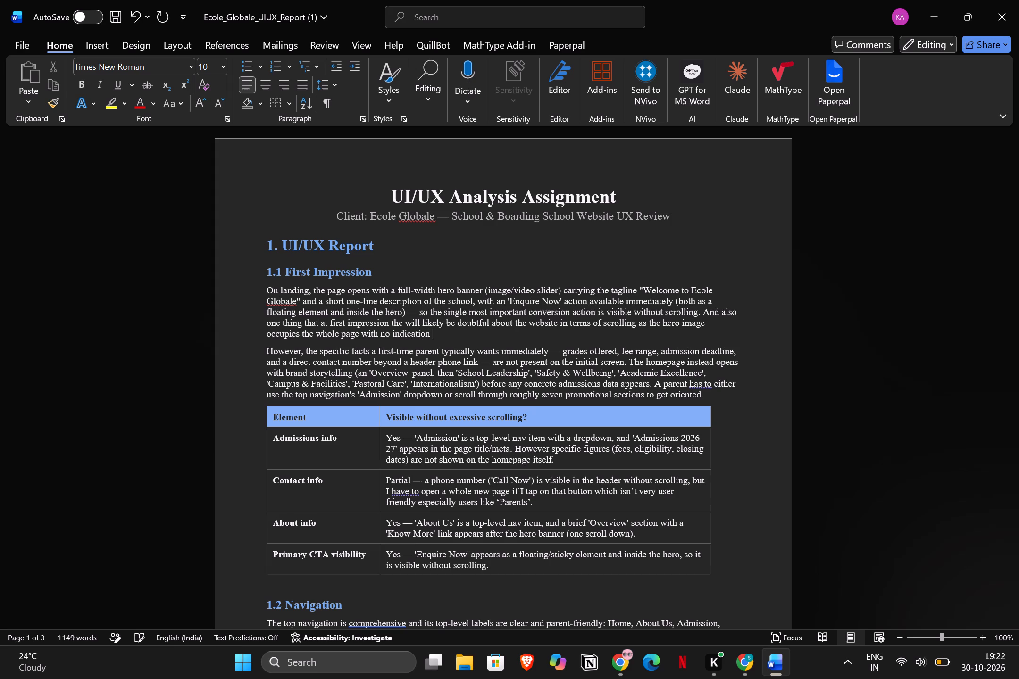
{"action": "type", "text": "that"}
{"action": "key", "text": "space"}
{"action": "type", "text": "its a scrollable site."}
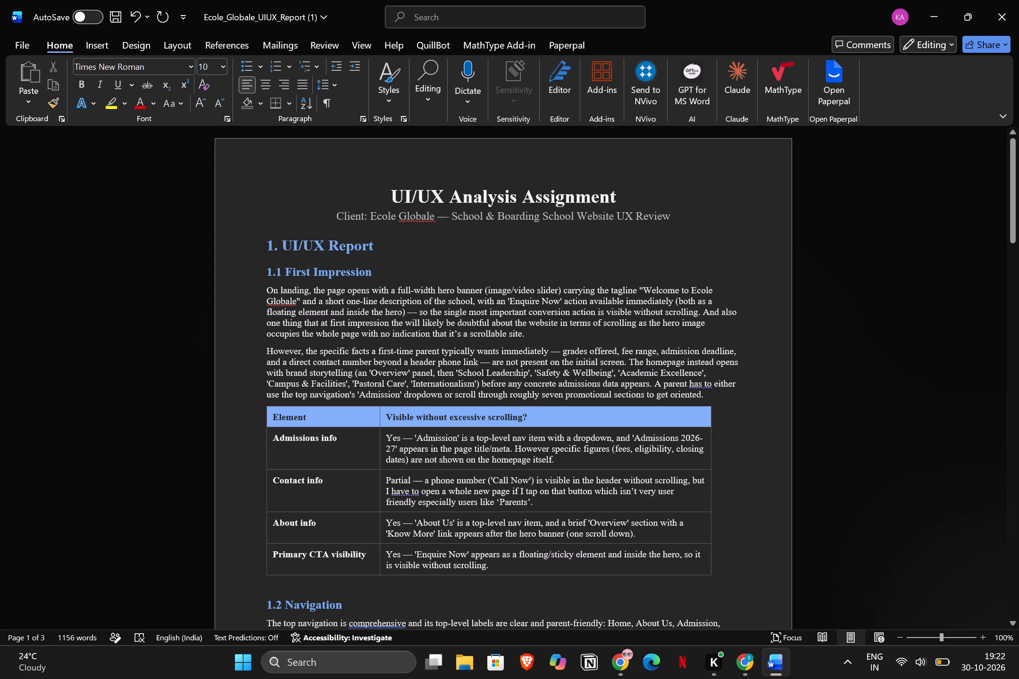
Insert the missing word "user" before "will likely be doubtful" in the new sentence.
{"action": "left_click", "coordinate": [407, 325]}
{"action": "type", "text": "user"}
{"action": "key", "text": "space"}
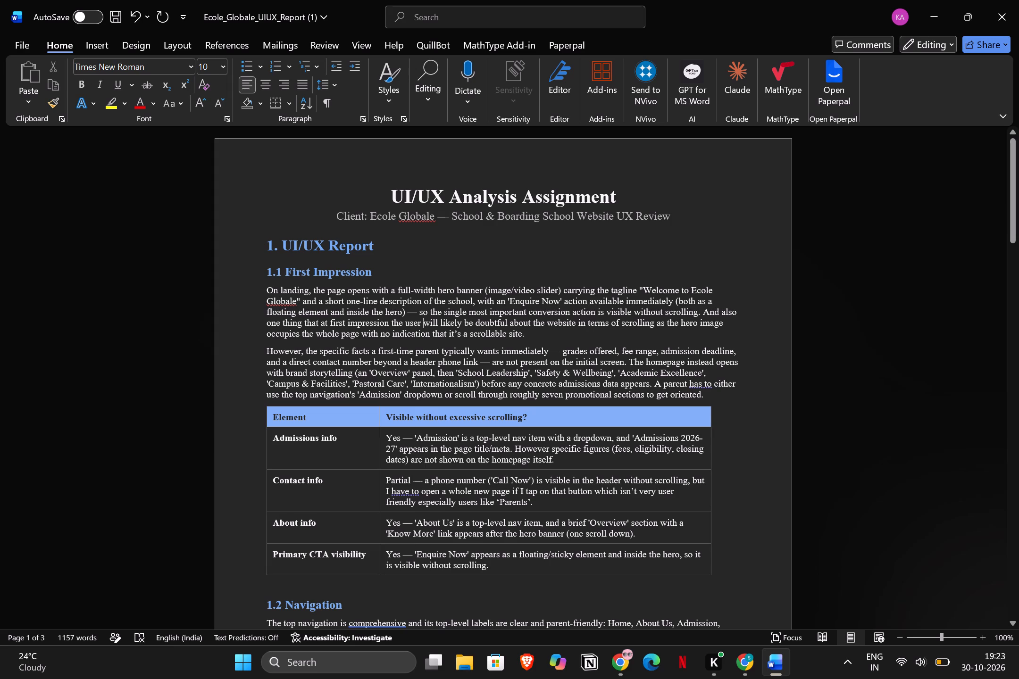
Copy the added "And also one thing…scrollable site." sentence and remove it from the opening First Impression paragraph.
{"action": "scroll", "coordinate": [608, 378], "scroll_direction": "down", "scroll_amount": 4}
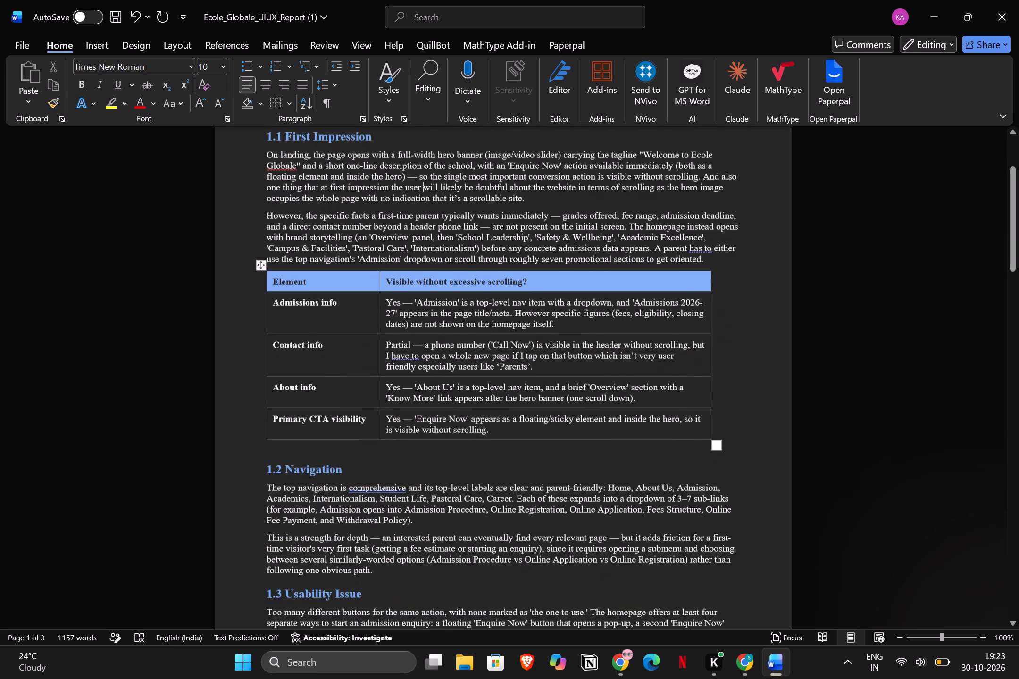
{"action": "scroll", "coordinate": [609, 379], "scroll_direction": "down", "scroll_amount": 6}
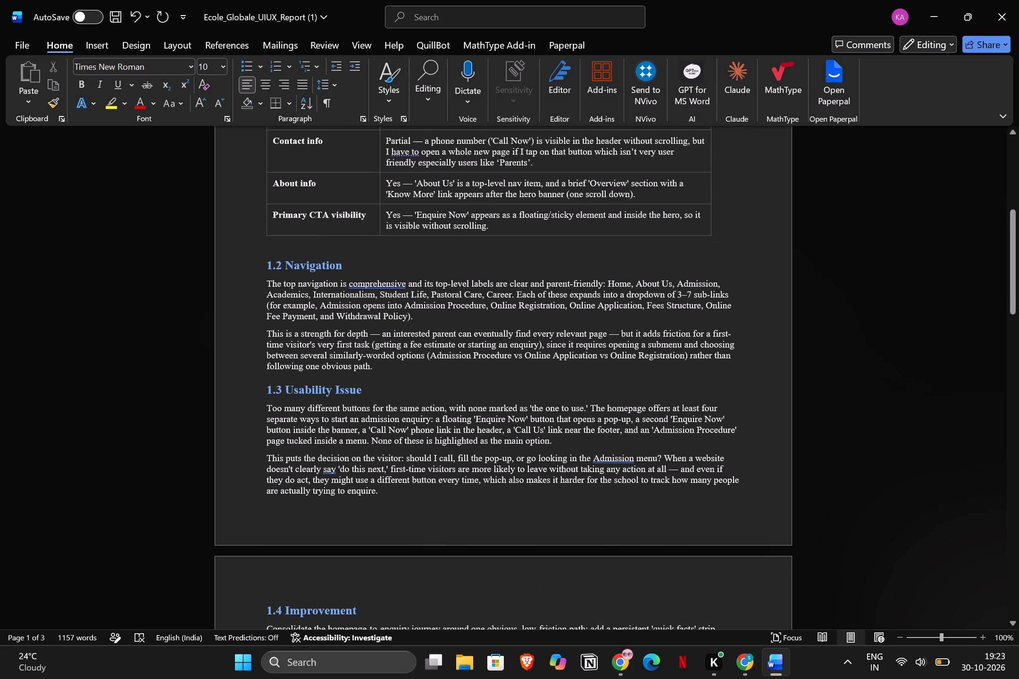
{"action": "scroll", "coordinate": [476, 355], "scroll_direction": "up", "scroll_amount": 9}
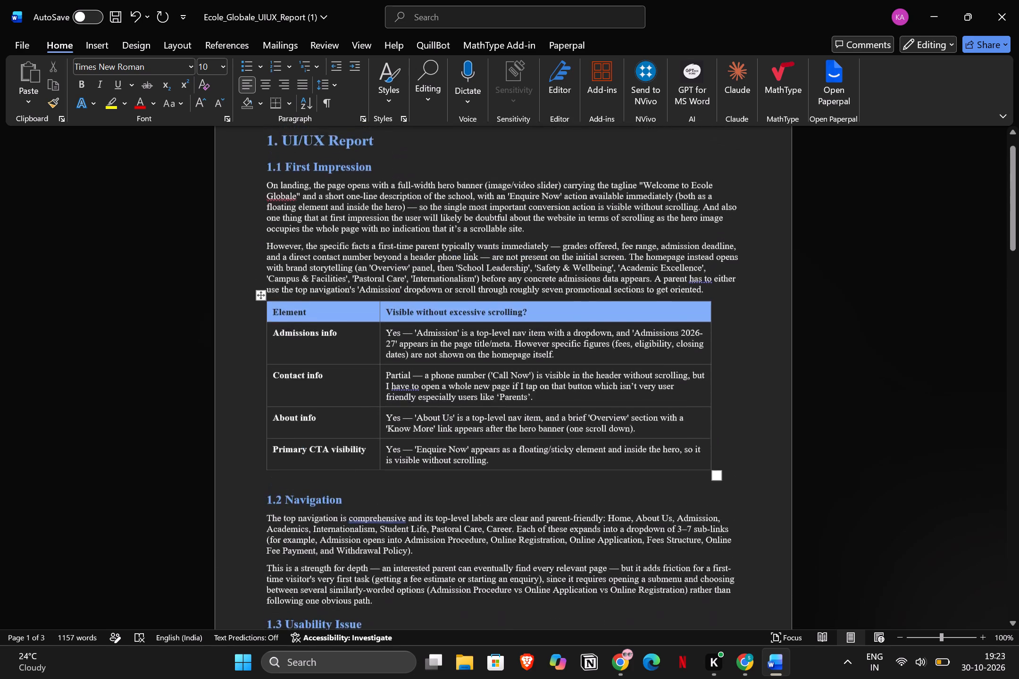
{"action": "scroll", "coordinate": [478, 352], "scroll_direction": "up", "scroll_amount": 1}
{"action": "left_click_drag", "start_coordinate": [535, 334], "coordinate": [666, 312]}
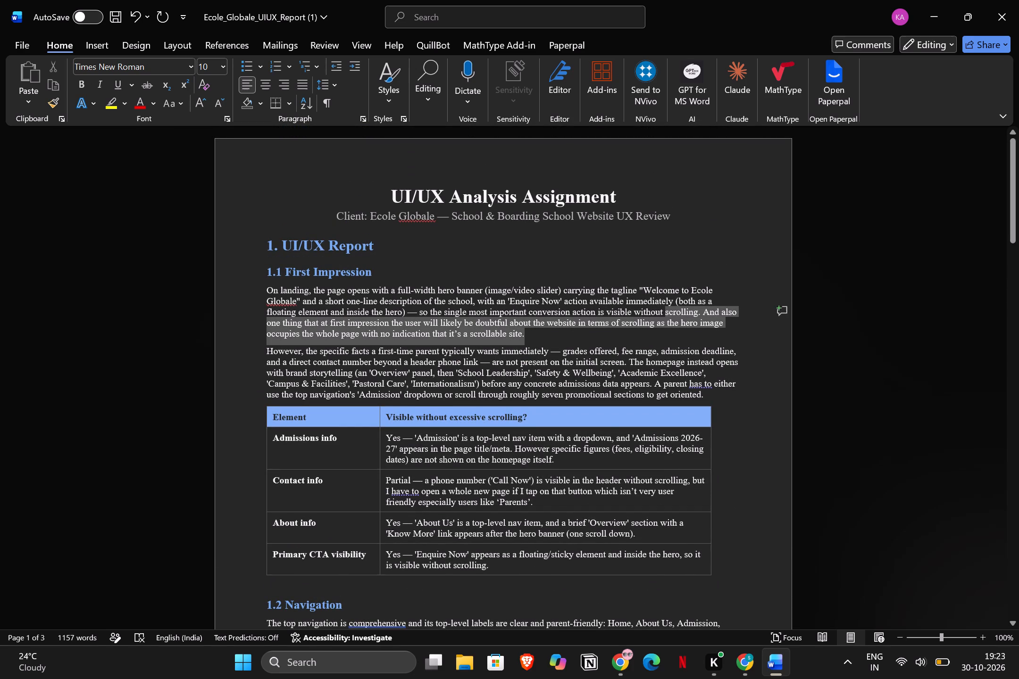
{"action": "left_click_drag", "start_coordinate": [666, 312], "coordinate": [702, 314]}
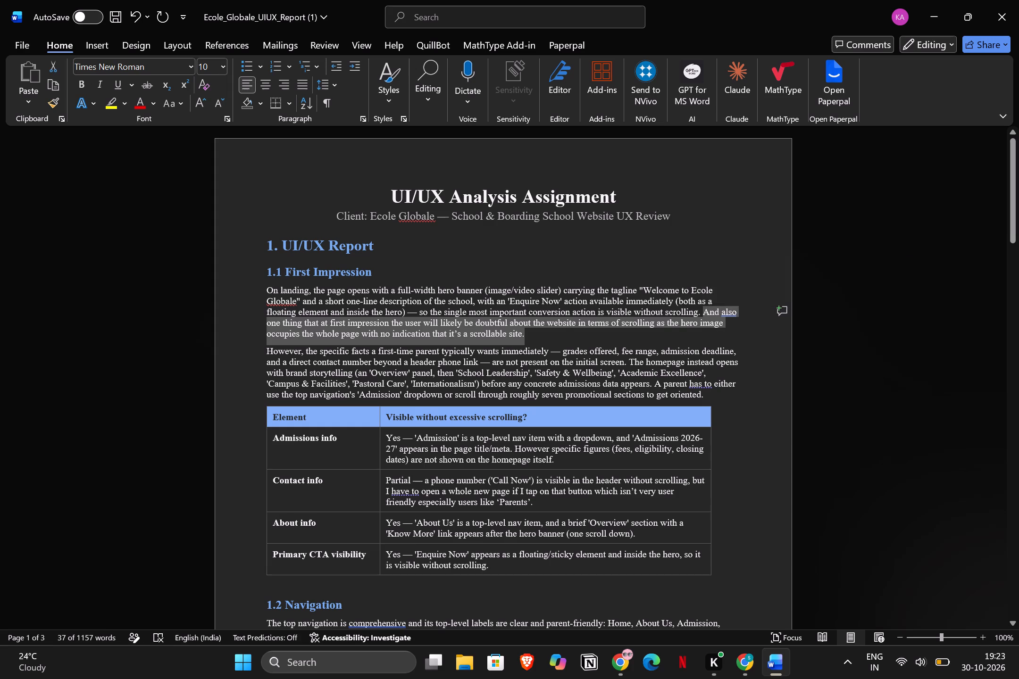
{"action": "key", "text": "ctrl+c"}
{"action": "key", "text": "BackSpace"}
{"action": "key", "text": "BackSpace"}
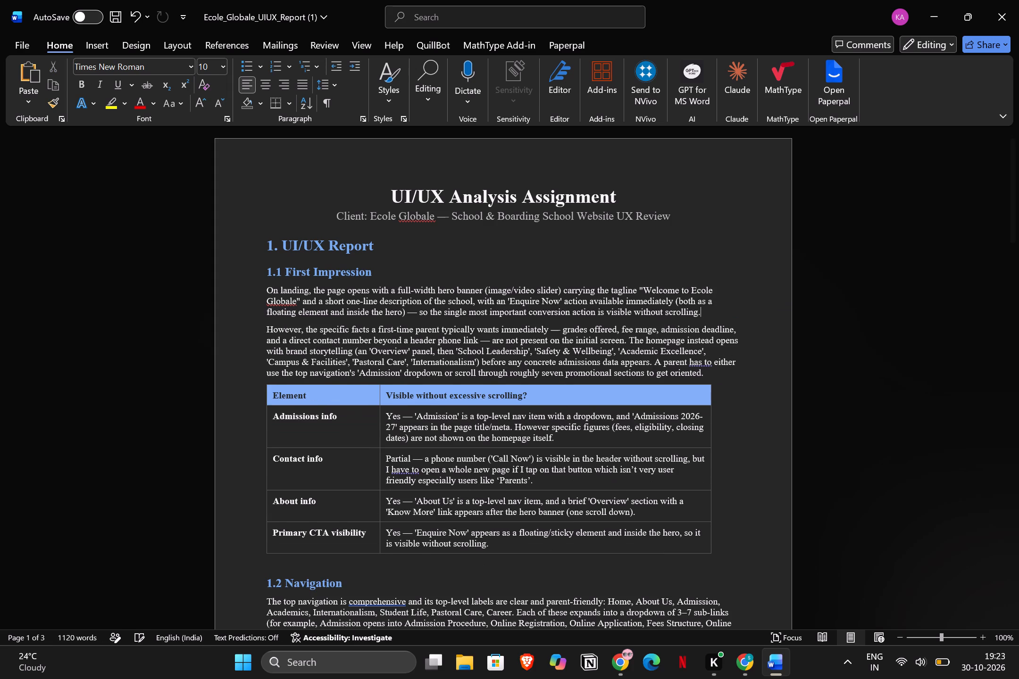
Review the report from the First Impression section through Navigation and Usability Issue to the wireframe element table.
{"action": "scroll", "coordinate": [739, 326], "scroll_direction": "down", "scroll_amount": 4}
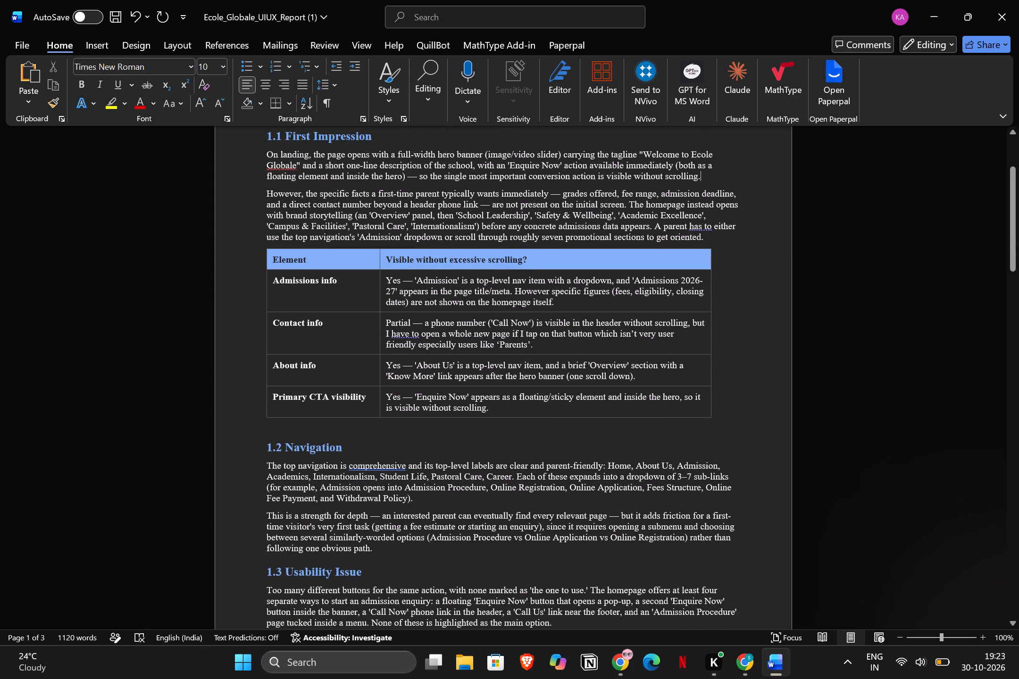
{"action": "scroll", "coordinate": [437, 499], "scroll_direction": "down", "scroll_amount": 5}
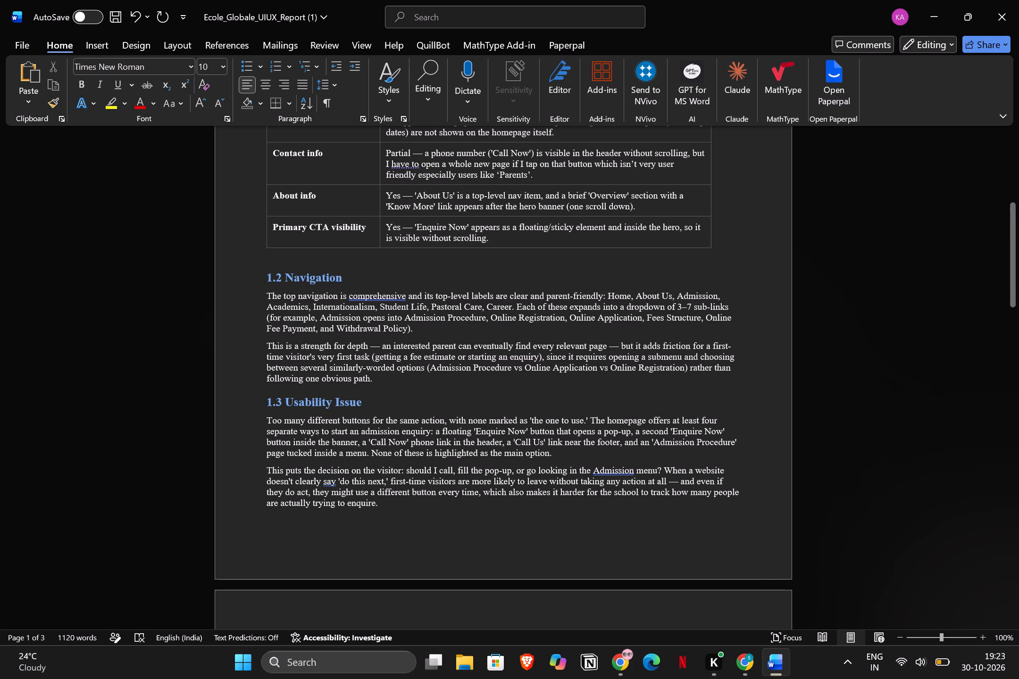
{"action": "scroll", "coordinate": [483, 339], "scroll_direction": "up", "scroll_amount": 2}
{"action": "scroll", "coordinate": [429, 402], "scroll_direction": "up", "scroll_amount": 15}
{"action": "scroll", "coordinate": [413, 406], "scroll_direction": "down", "scroll_amount": 4}
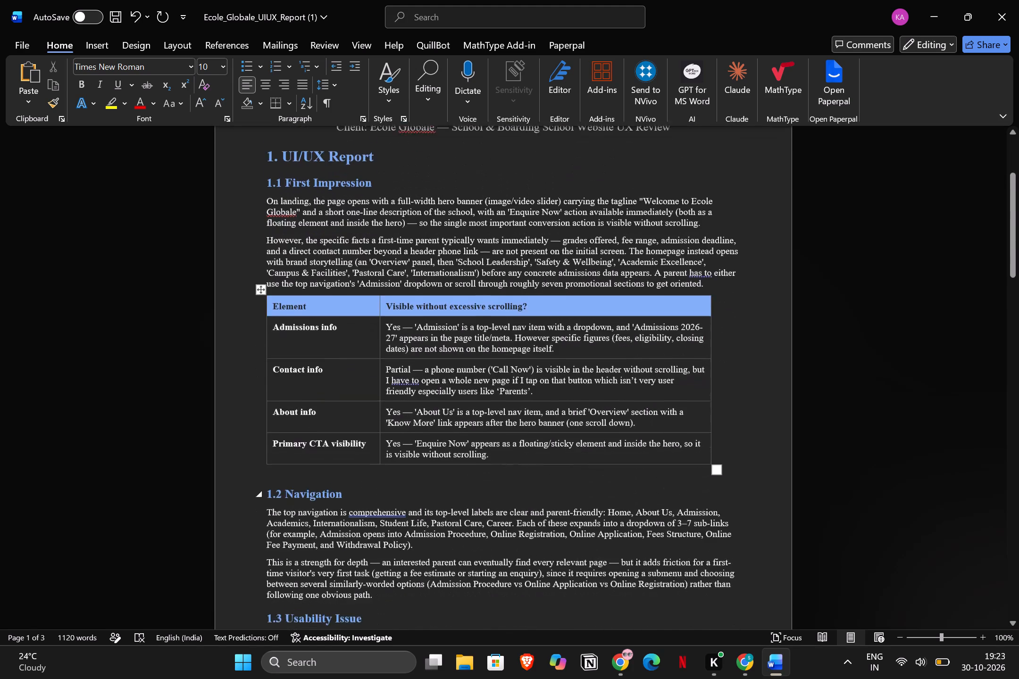
{"action": "scroll", "coordinate": [413, 406], "scroll_direction": "down", "scroll_amount": 20}
{"action": "scroll", "coordinate": [413, 406], "scroll_direction": "down", "scroll_amount": 18}
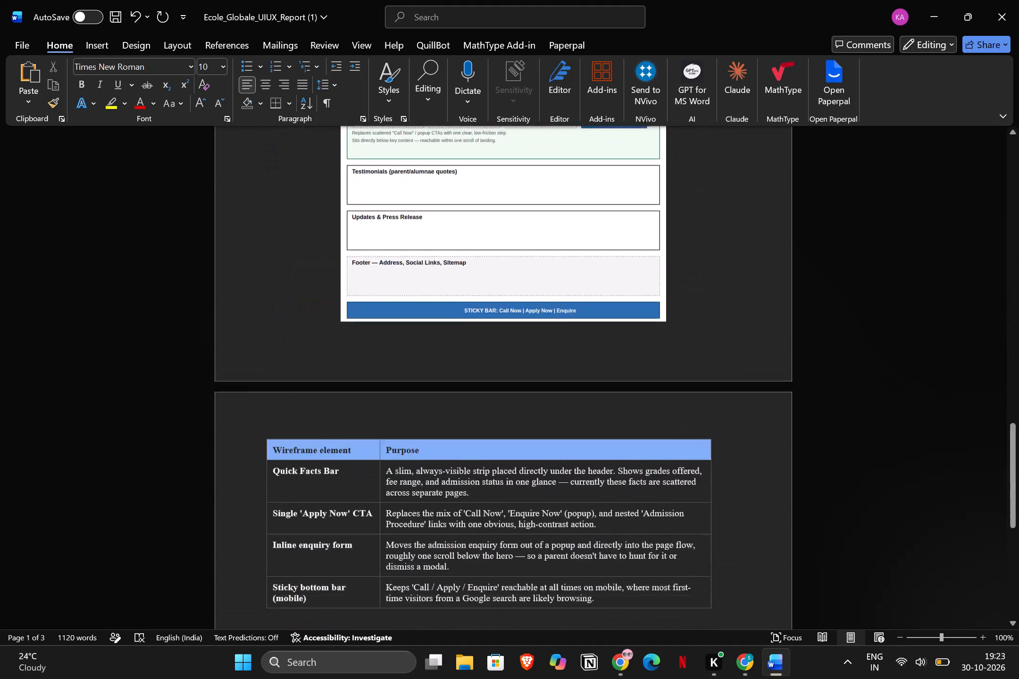
{"action": "scroll", "coordinate": [412, 412], "scroll_direction": "down", "scroll_amount": 18}
Switch to Chrome and examine the Ecole Globale homepage from the hero image down through its sections.
{"action": "left_click", "coordinate": [735, 678]}
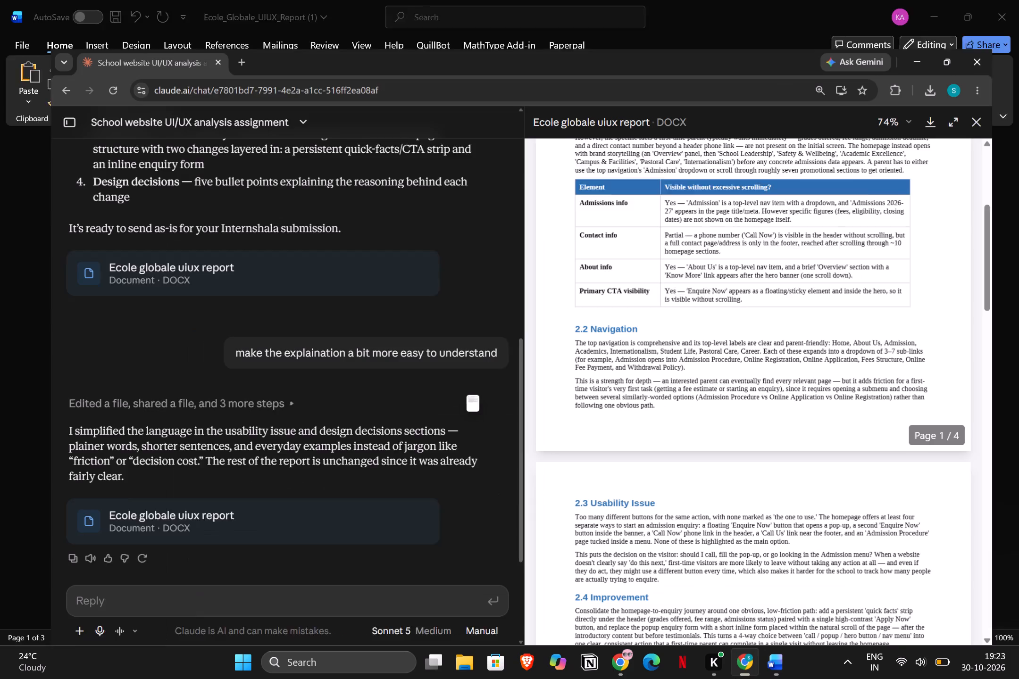
{"action": "left_click", "coordinate": [744, 678]}
{"action": "left_click", "coordinate": [626, 660]}
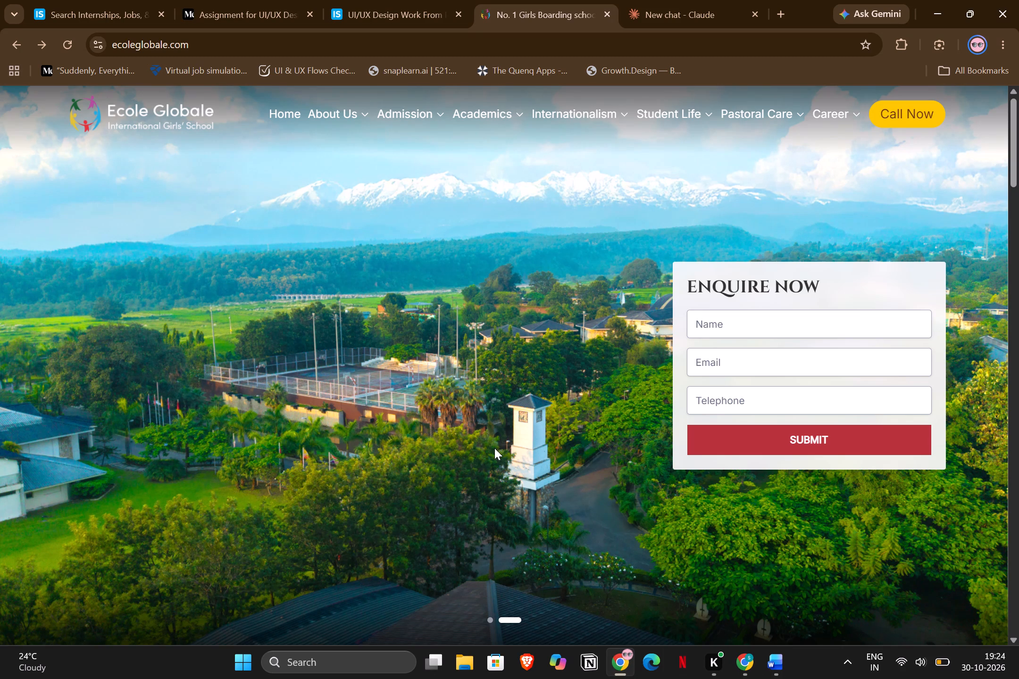
{"action": "scroll", "coordinate": [445, 379], "scroll_direction": "down", "scroll_amount": 18}
{"action": "scroll", "coordinate": [468, 410], "scroll_direction": "down", "scroll_amount": 17}
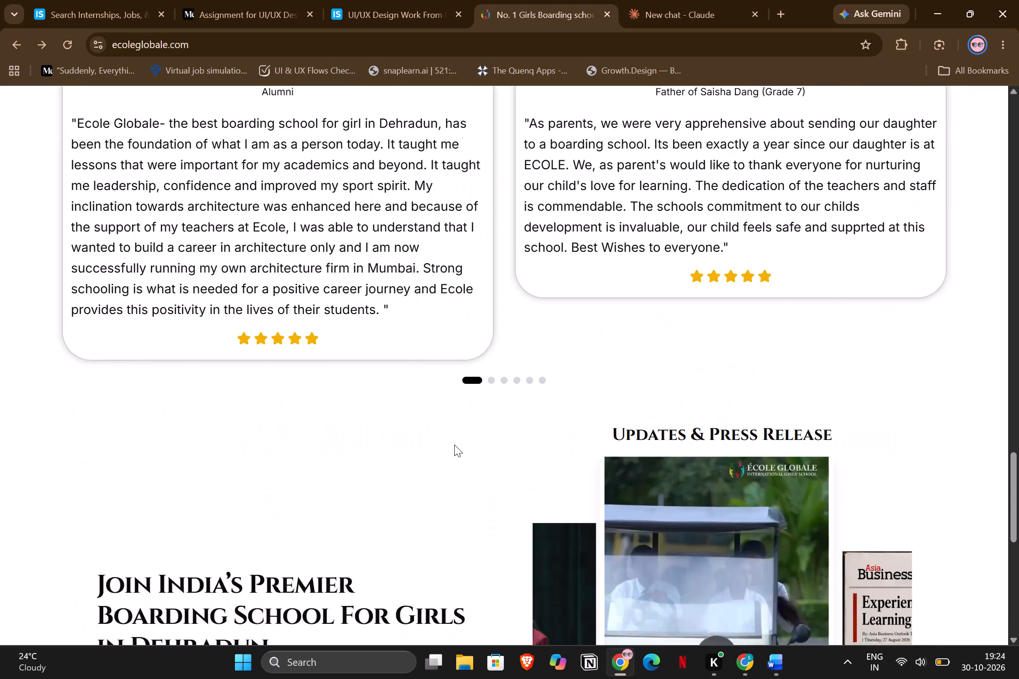
{"action": "scroll", "coordinate": [454, 445], "scroll_direction": "down", "scroll_amount": 18}
{"action": "scroll", "coordinate": [452, 449], "scroll_direction": "up", "scroll_amount": 20}
{"action": "scroll", "coordinate": [452, 449], "scroll_direction": "up", "scroll_amount": 13}
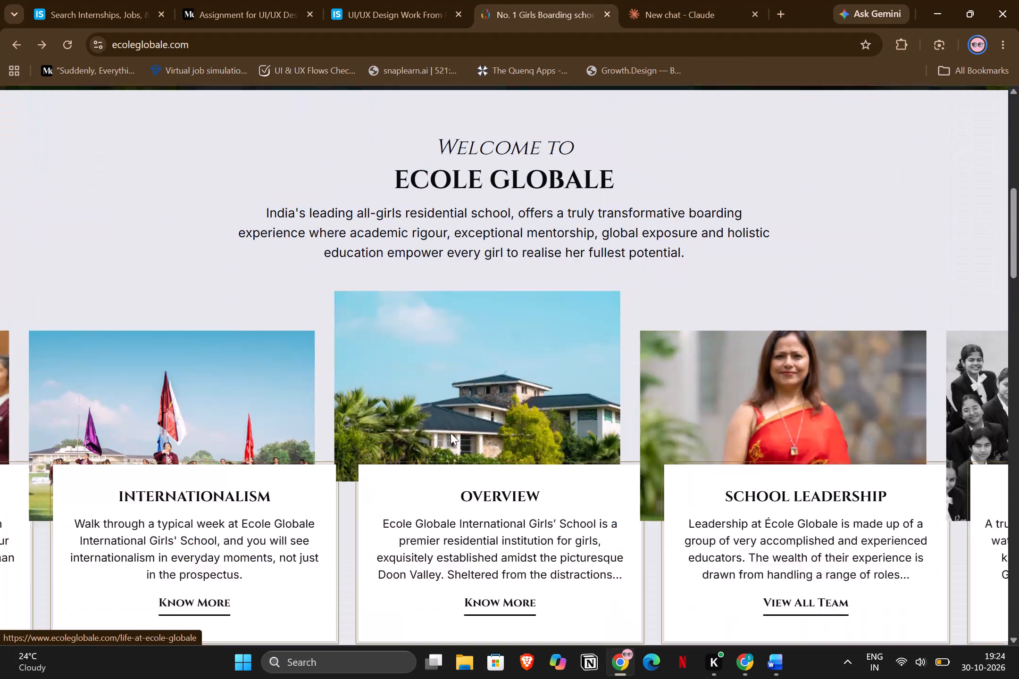
Back in Word, paste the copied "And also one thing…scrollable site." sentence at the start of the 1.3 Usability Issue text.
{"action": "left_click", "coordinate": [783, 669]}
{"action": "scroll", "coordinate": [576, 482], "scroll_direction": "up", "scroll_amount": 11}
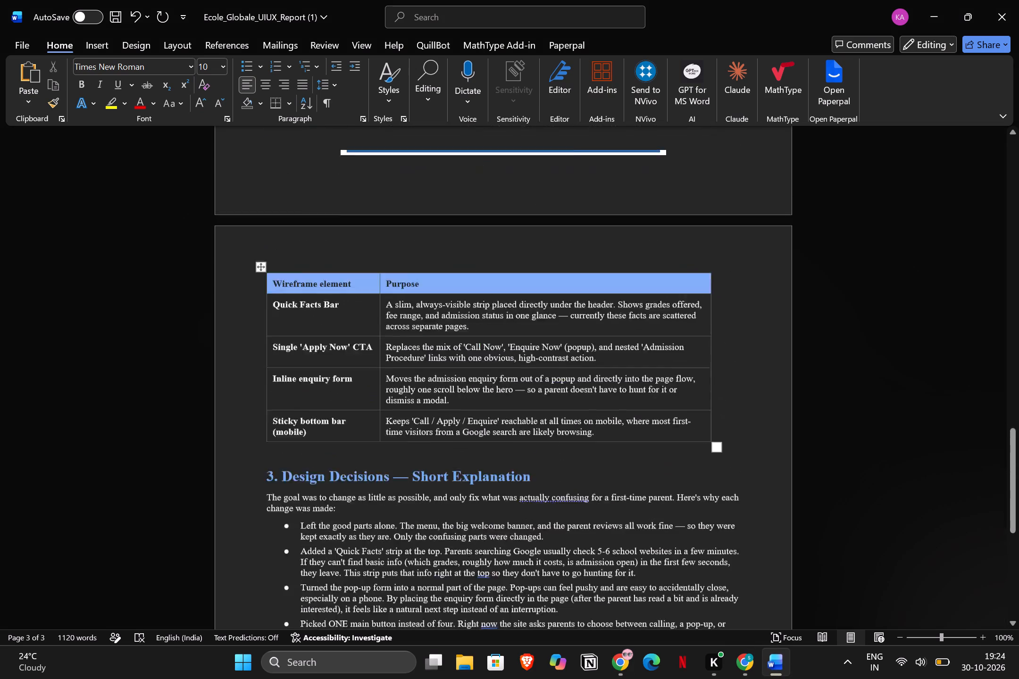
{"action": "scroll", "coordinate": [547, 463], "scroll_direction": "up", "scroll_amount": 19}
{"action": "scroll", "coordinate": [545, 464], "scroll_direction": "up", "scroll_amount": 7}
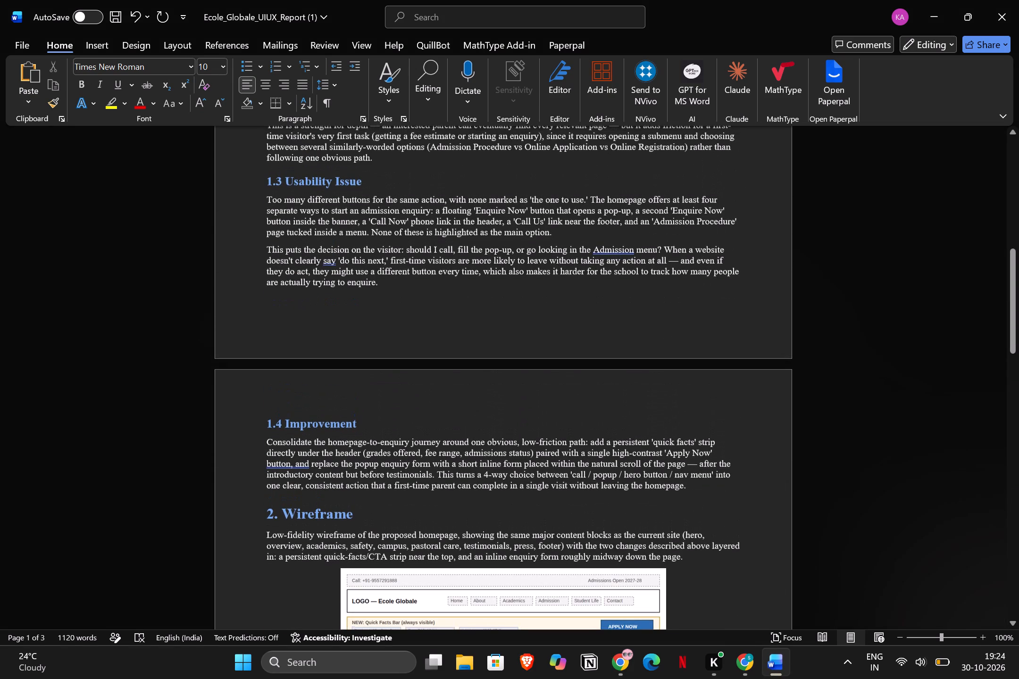
{"action": "scroll", "coordinate": [467, 473], "scroll_direction": "down", "scroll_amount": 4}
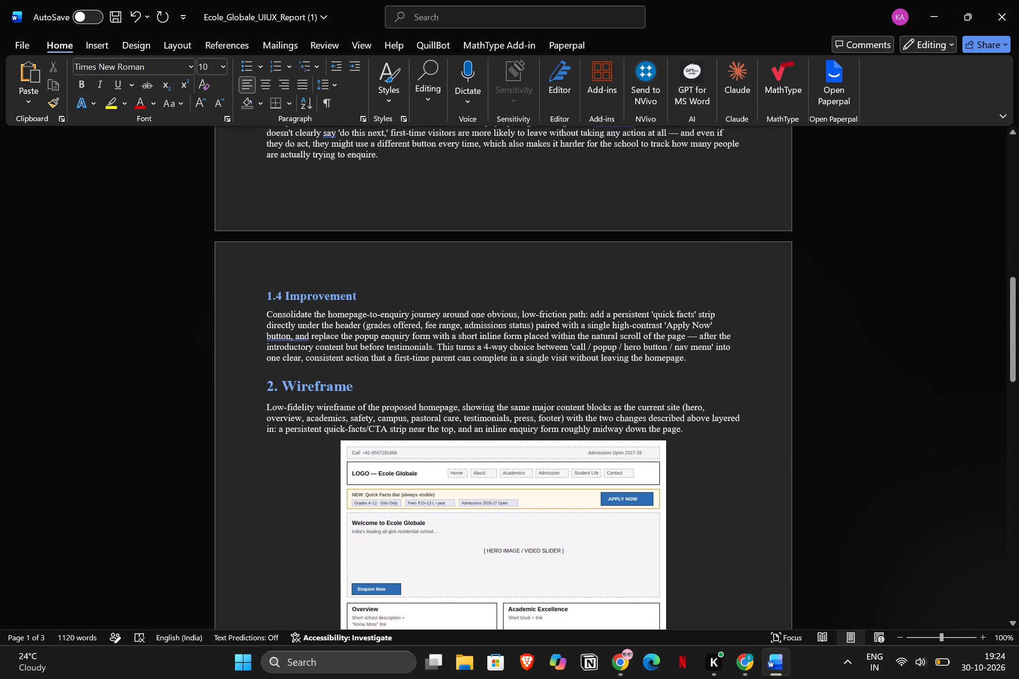
{"action": "scroll", "coordinate": [467, 473], "scroll_direction": "down", "scroll_amount": 20}
{"action": "scroll", "coordinate": [467, 473], "scroll_direction": "down", "scroll_amount": 7}
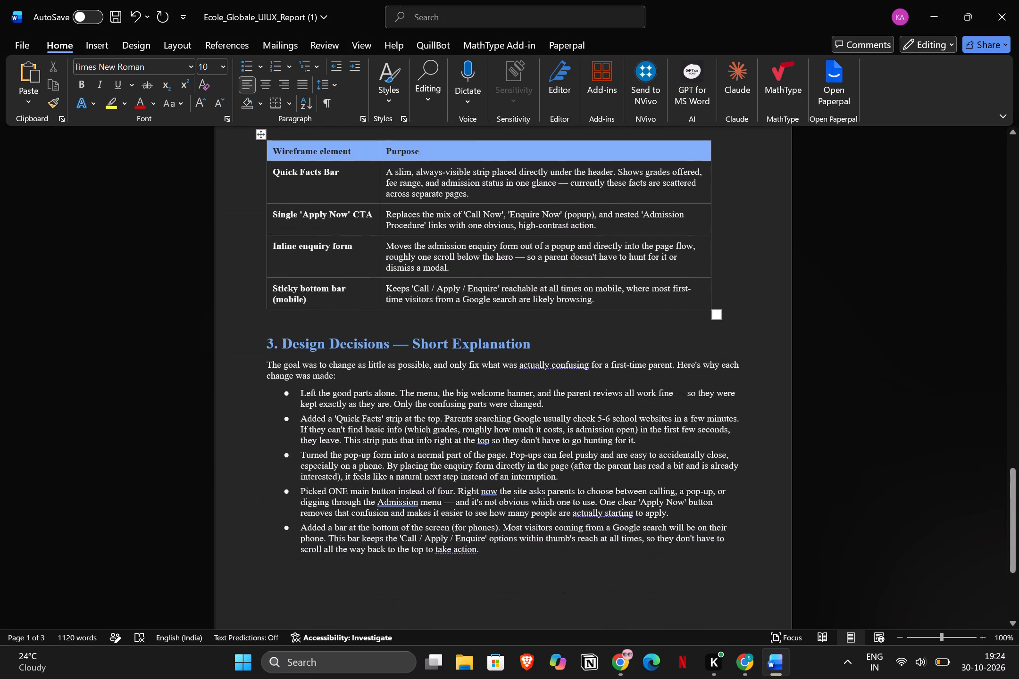
{"action": "scroll", "coordinate": [470, 472], "scroll_direction": "up", "scroll_amount": 20}
{"action": "scroll", "coordinate": [470, 472], "scroll_direction": "up", "scroll_amount": 14}
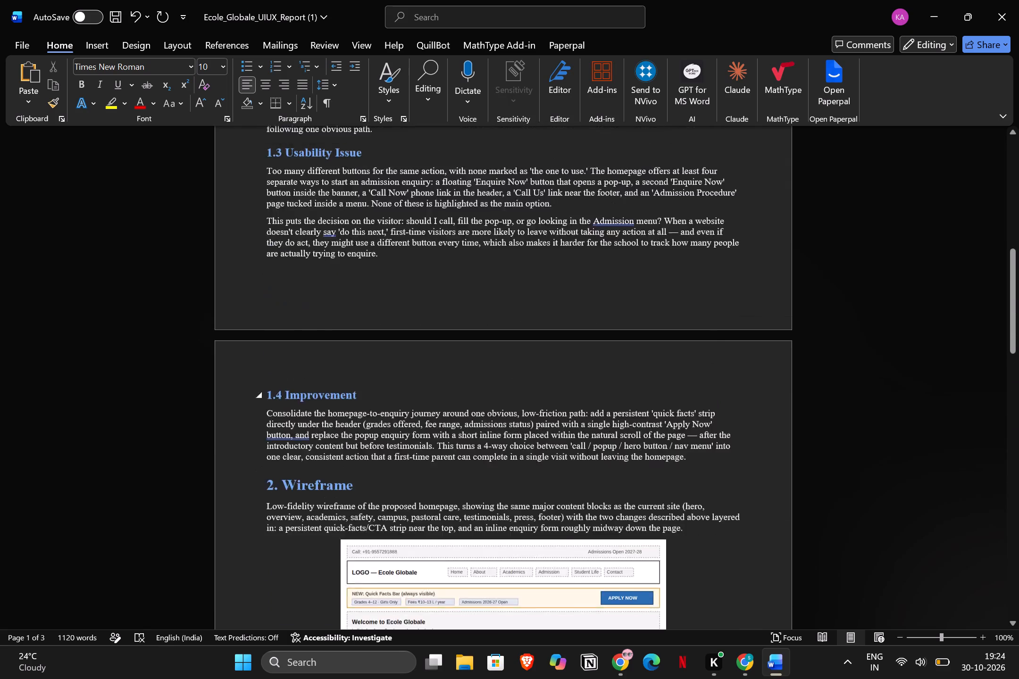
{"action": "scroll", "coordinate": [463, 466], "scroll_direction": "up", "scroll_amount": 1}
{"action": "left_click", "coordinate": [266, 335]}
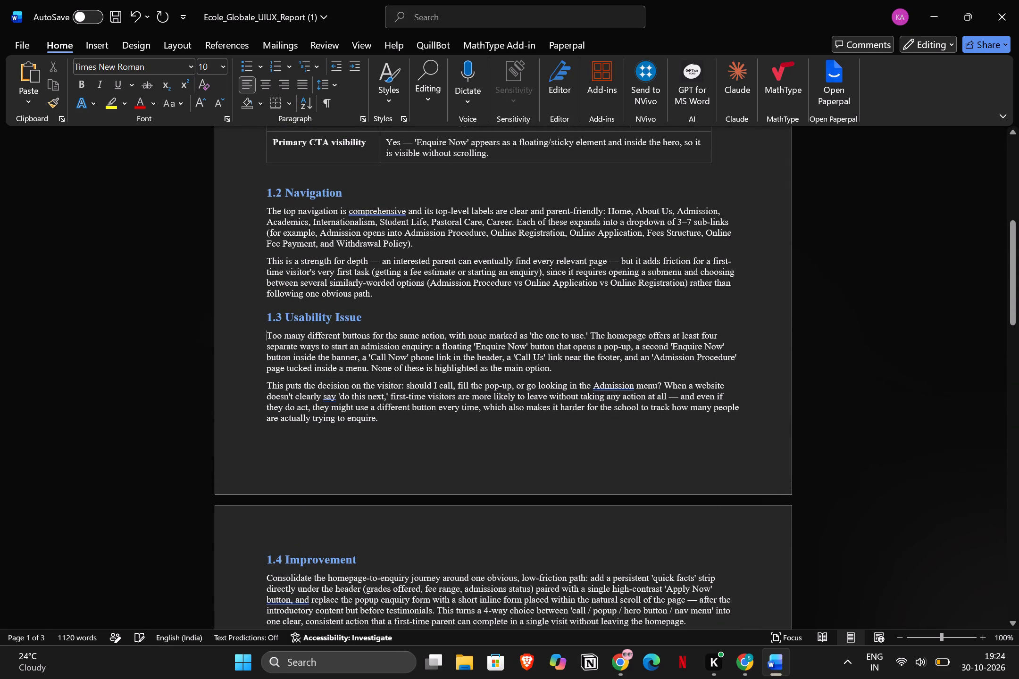
{"action": "key", "text": "ctrl+v"}
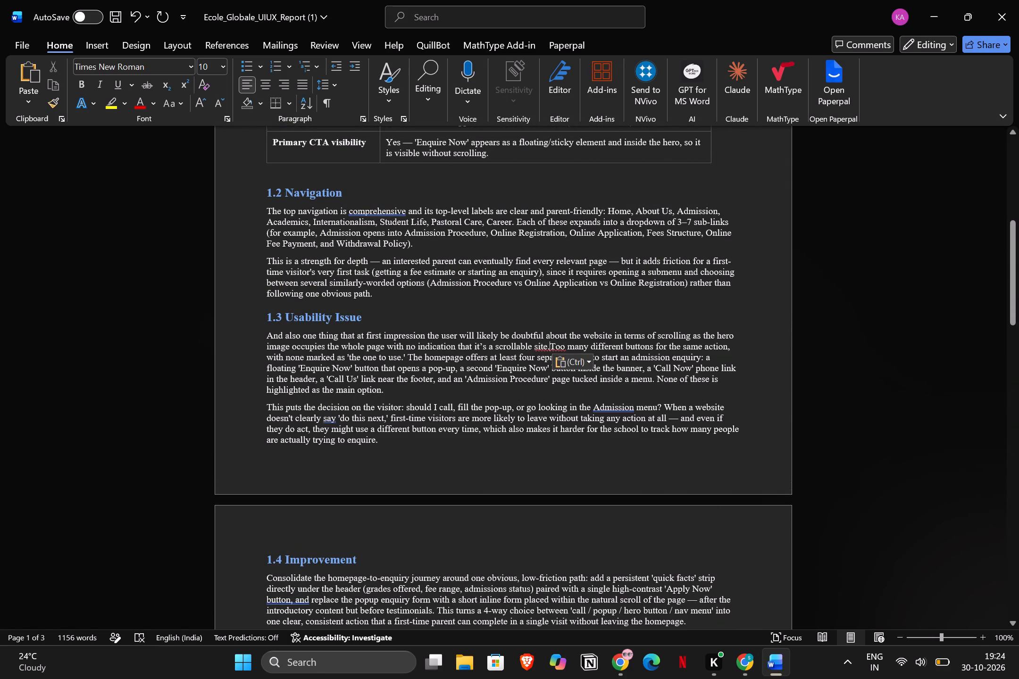
Shorten the pasted sentence's opening to "At first impression" and add the missing space after "scrollable site.".
{"action": "left_click_drag", "start_coordinate": [361, 334], "coordinate": [261, 338]}
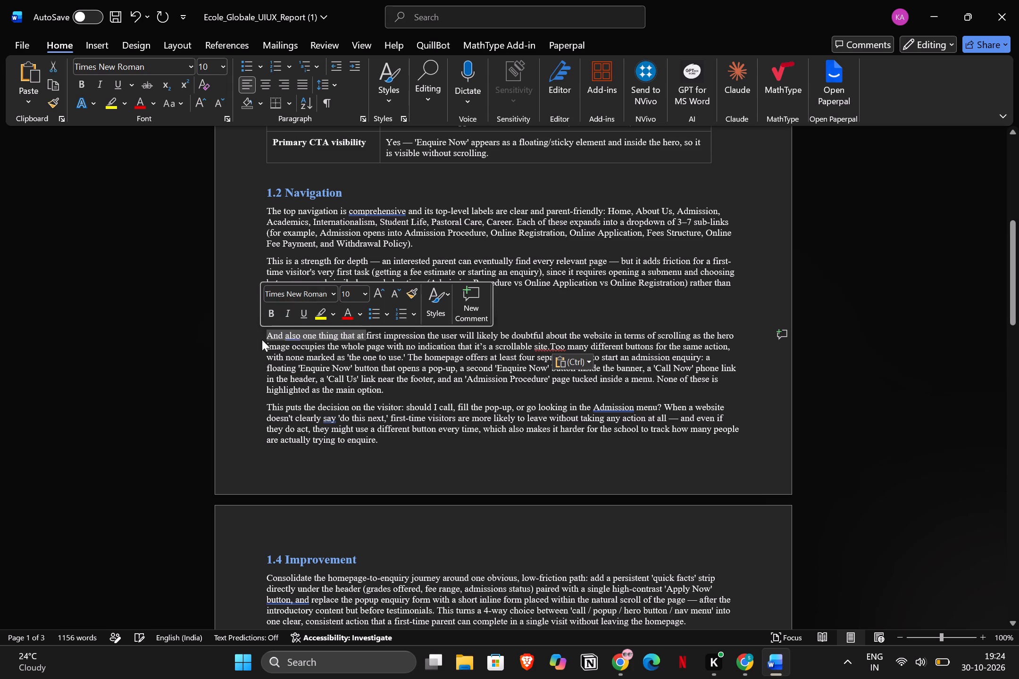
{"action": "type", "text": "At"}
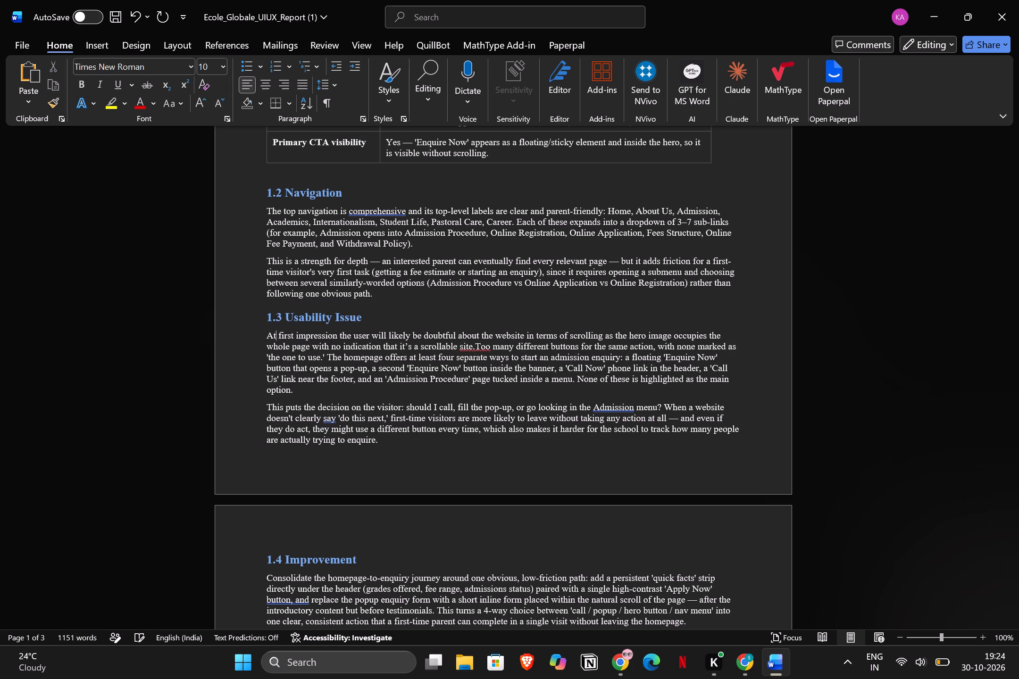
{"action": "key", "text": "space"}
{"action": "key", "text": "BackSpace"}
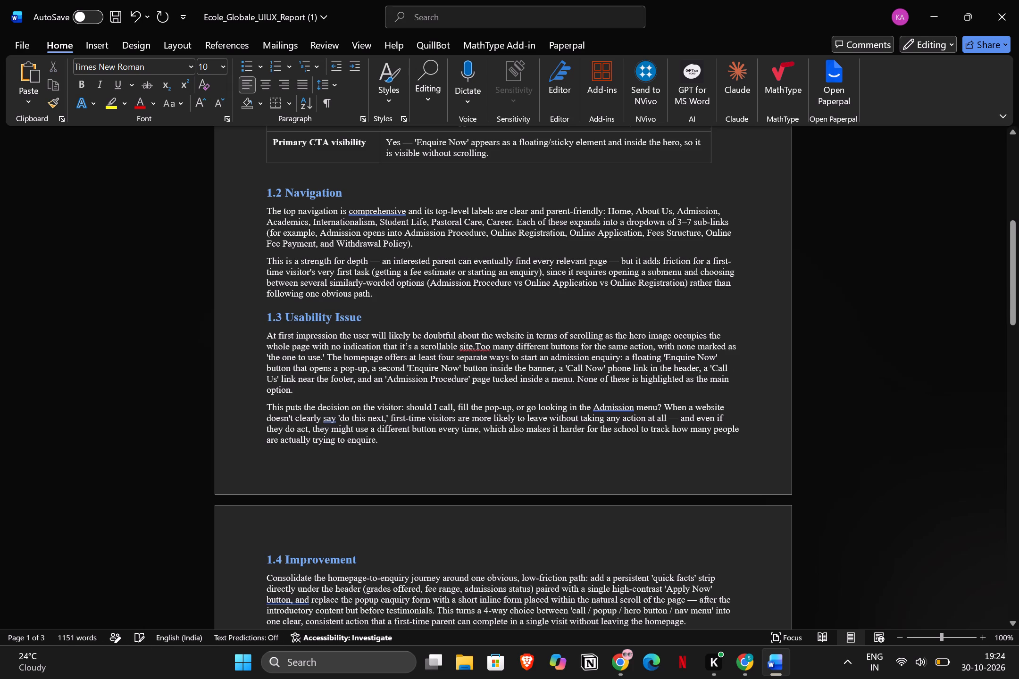
{"action": "left_click", "coordinate": [476, 346]}
{"action": "key", "text": "space"}
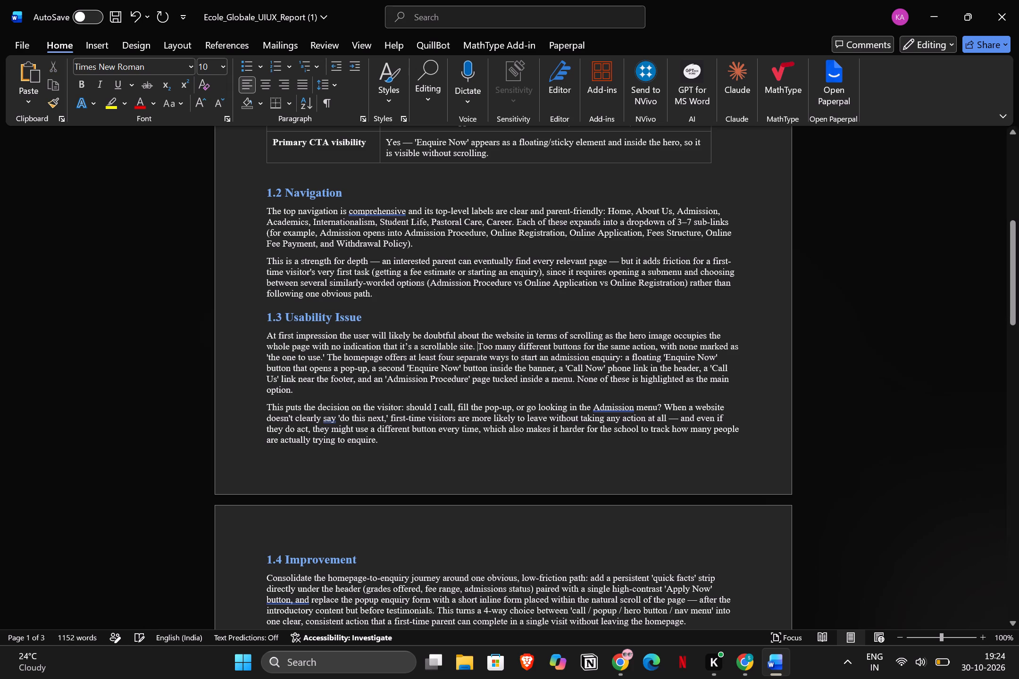
Review the report from 1.3 Usability Issue through 1.4 Improvement and the wireframe image.
{"action": "scroll", "coordinate": [586, 409], "scroll_direction": "down", "scroll_amount": 6}
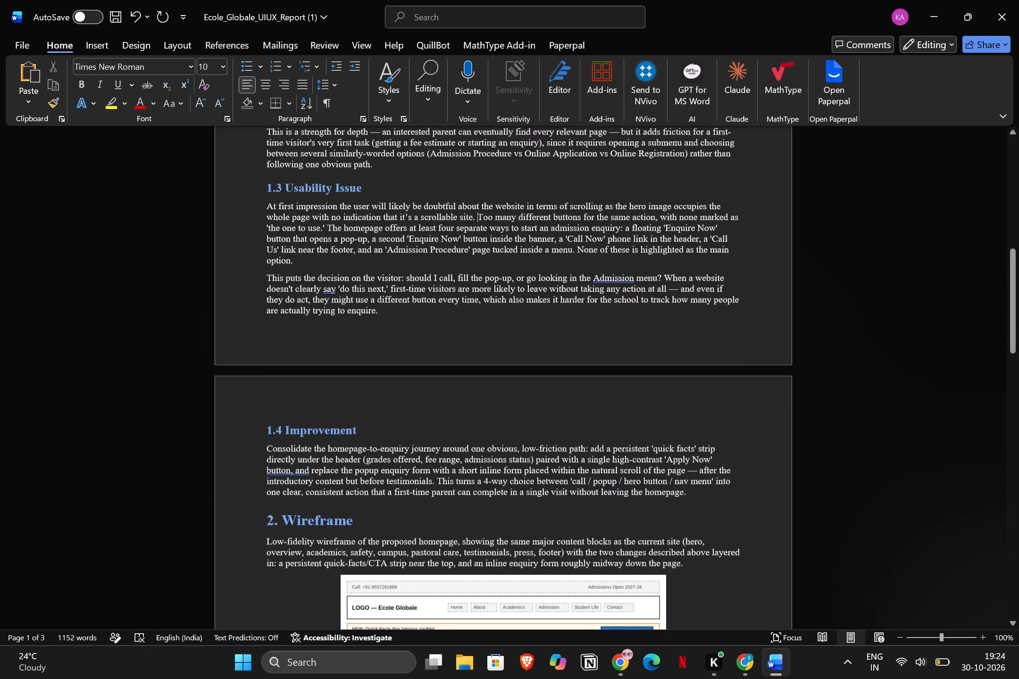
{"action": "scroll", "coordinate": [581, 410], "scroll_direction": "down", "scroll_amount": 3}
{"action": "scroll", "coordinate": [567, 421], "scroll_direction": "up", "scroll_amount": 4}
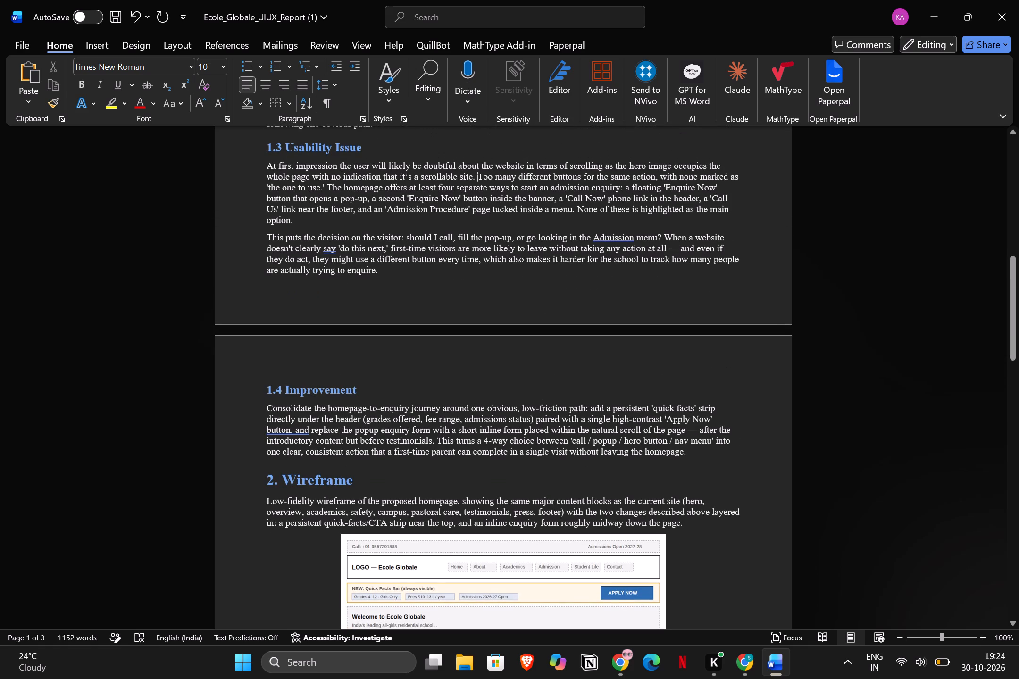
{"action": "scroll", "coordinate": [561, 413], "scroll_direction": "down", "scroll_amount": 8}
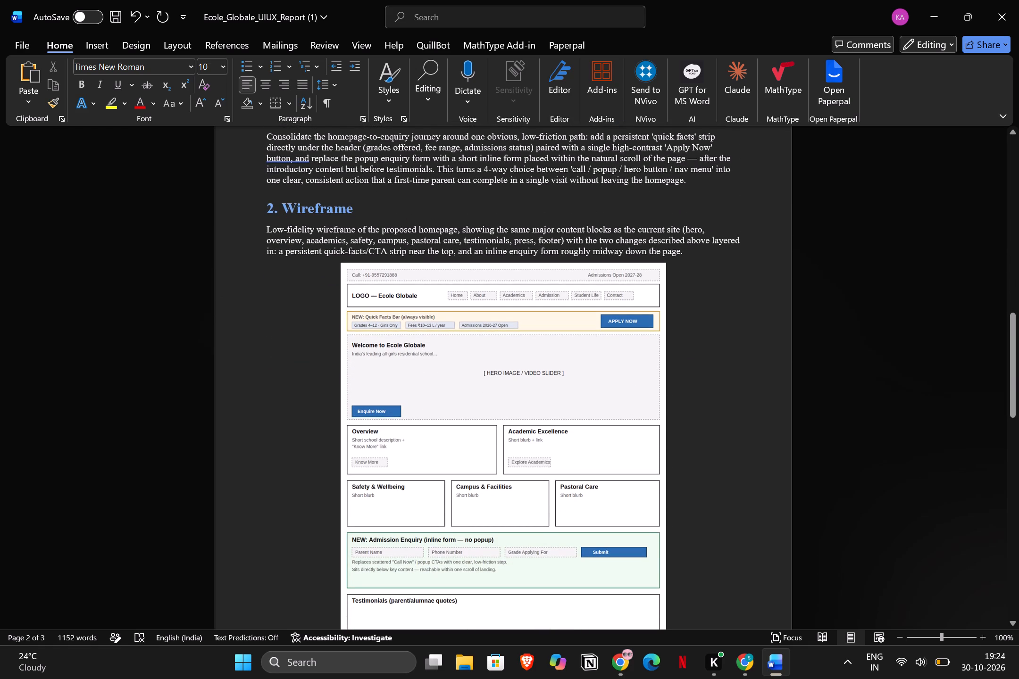
{"action": "scroll", "coordinate": [555, 416], "scroll_direction": "down", "scroll_amount": 9}
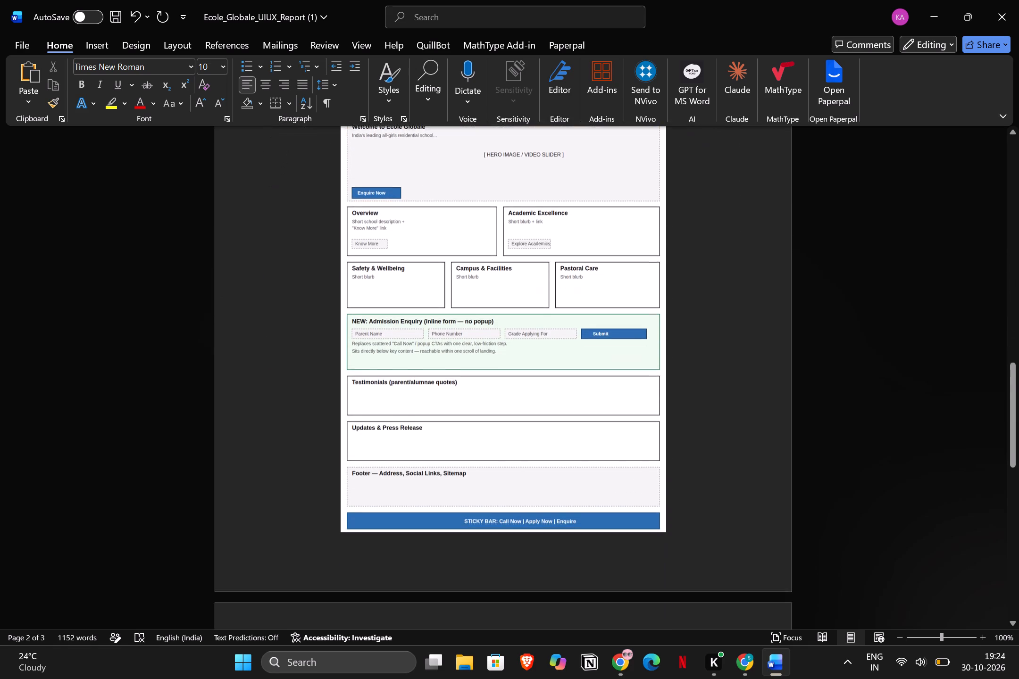
{"action": "scroll", "coordinate": [555, 412], "scroll_direction": "down", "scroll_amount": 3}
{"action": "scroll", "coordinate": [555, 412], "scroll_direction": "up", "scroll_amount": 20}
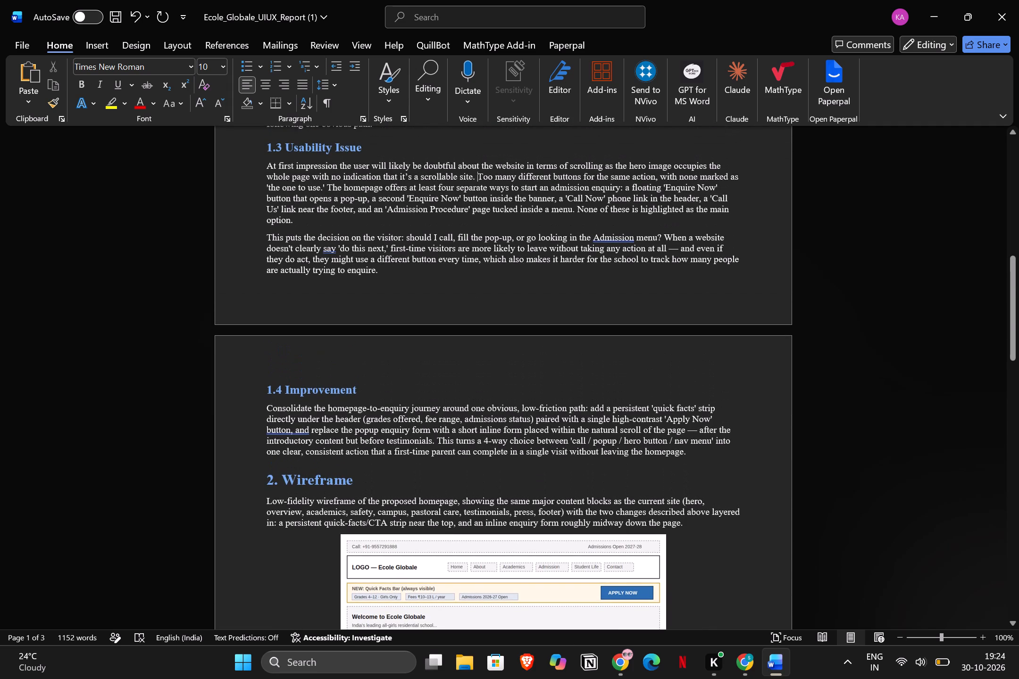
Extend the final sentence of 1.4 Improvement with a clause starting "and the hero image must not prevent the user from".
{"action": "scroll", "coordinate": [551, 414], "scroll_direction": "down", "scroll_amount": 4}
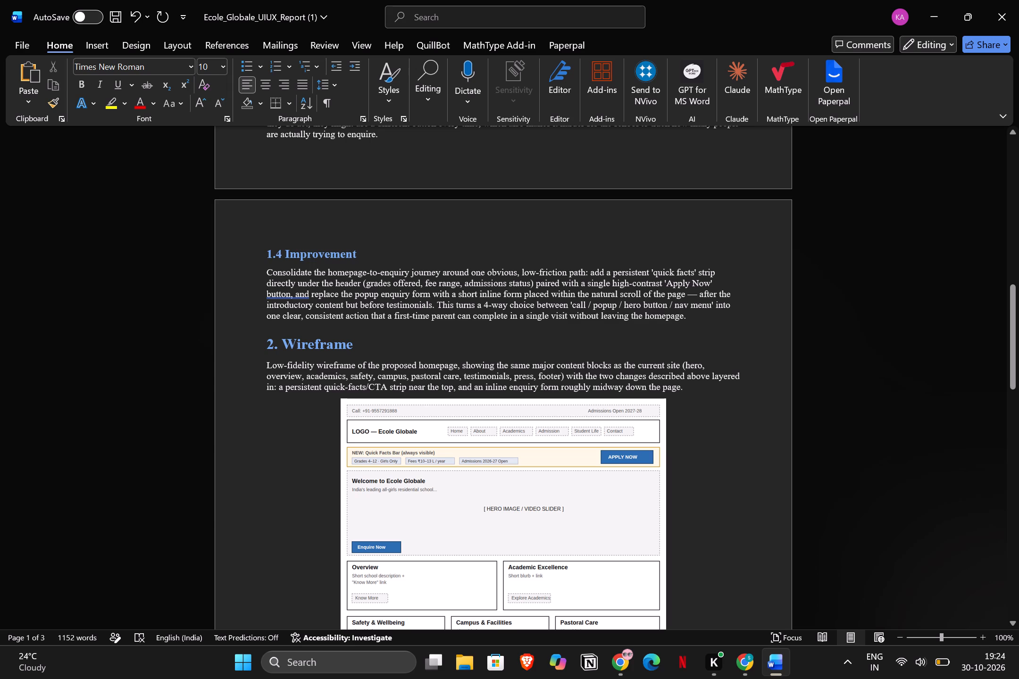
{"action": "left_click", "coordinate": [702, 315]}
{"action": "key", "text": "space"}
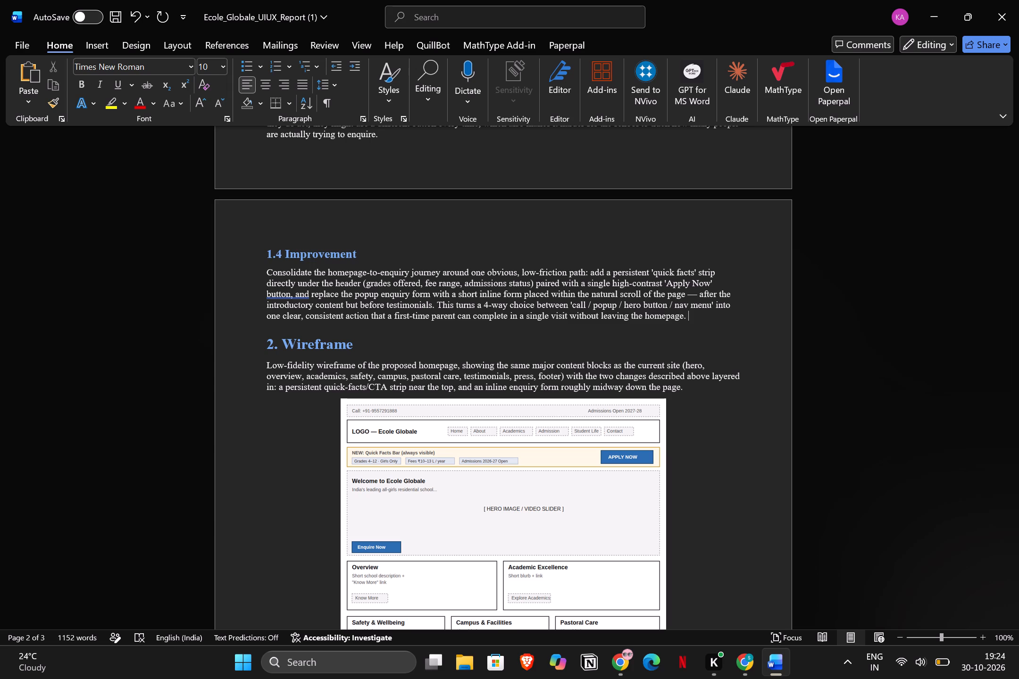
{"action": "key", "text": "h"}
{"action": "type", "text": "er"}
{"action": "key", "text": "BackSpace"}
{"action": "key", "text": "BackSpace"}
{"action": "key", "text": "BackSpace"}
{"action": "key", "text": "BackSpace"}
{"action": "key", "text": "BackSpace"}
{"action": "key", "text": "space"}
{"action": "type", "text": "amd"}
{"action": "key", "text": "BackSpace"}
{"action": "key", "text": "BackSpace"}
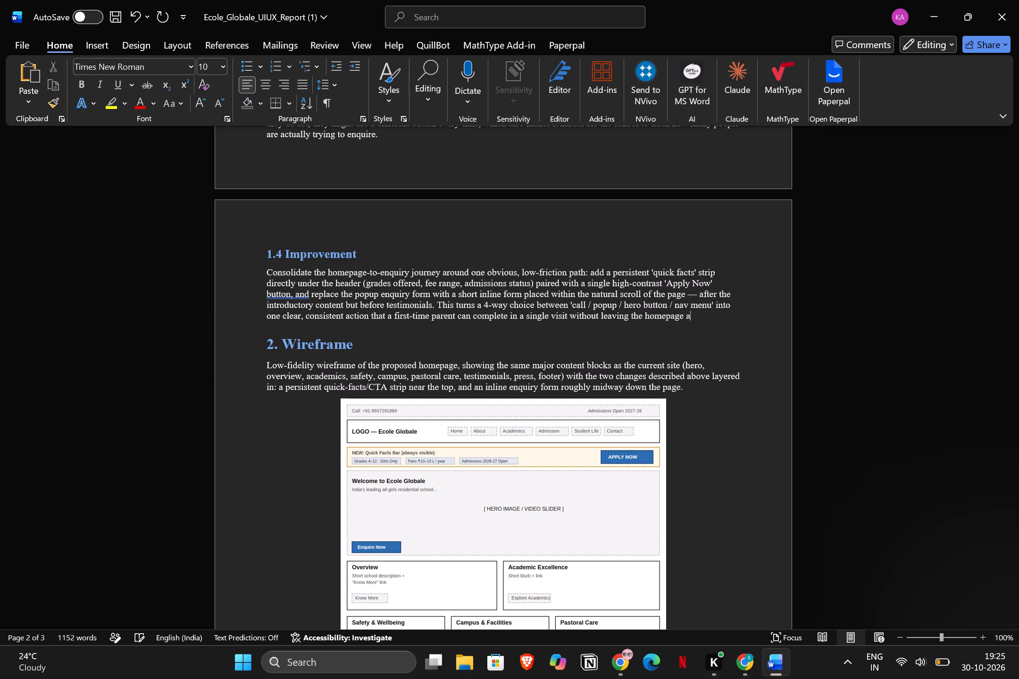
{"action": "type", "text": "nd the hero image must not prevent t"}
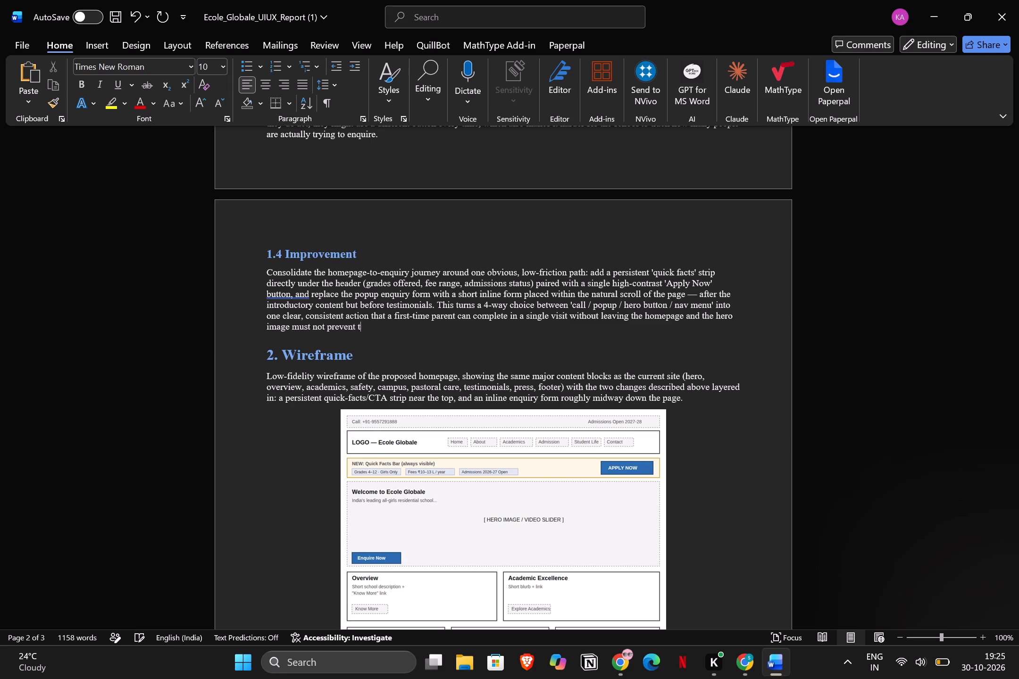
{"action": "type", "text": "he user from con"}
{"action": "key", "text": "f"}
{"action": "key", "text": "u"}
Reword the added clause in 1.4 Improvement so it starts "and the size of the hero image".
{"action": "key", "text": "BackSpace"}
{"action": "key", "text": "BackSpace"}
{"action": "key", "text": "BackSpace"}
{"action": "key", "text": "BackSpace"}
{"action": "key", "text": "BackSpace"}
{"action": "key", "text": "BackSpace"}
{"action": "key", "text": "BackSpace"}
{"action": "key", "text": "BackSpace"}
{"action": "key", "text": "BackSpace"}
{"action": "key", "text": "BackSpace"}
{"action": "key", "text": "BackSpace"}
{"action": "key", "text": "BackSpace"}
{"action": "key", "text": "BackSpace"}
{"action": "key", "text": "BackSpace"}
{"action": "key", "text": "BackSpace"}
{"action": "key", "text": "BackSpace"}
{"action": "key", "text": "BackSpace"}
{"action": "key", "text": "BackSpace"}
{"action": "key", "text": "BackSpace"}
{"action": "key", "text": "BackSpace"}
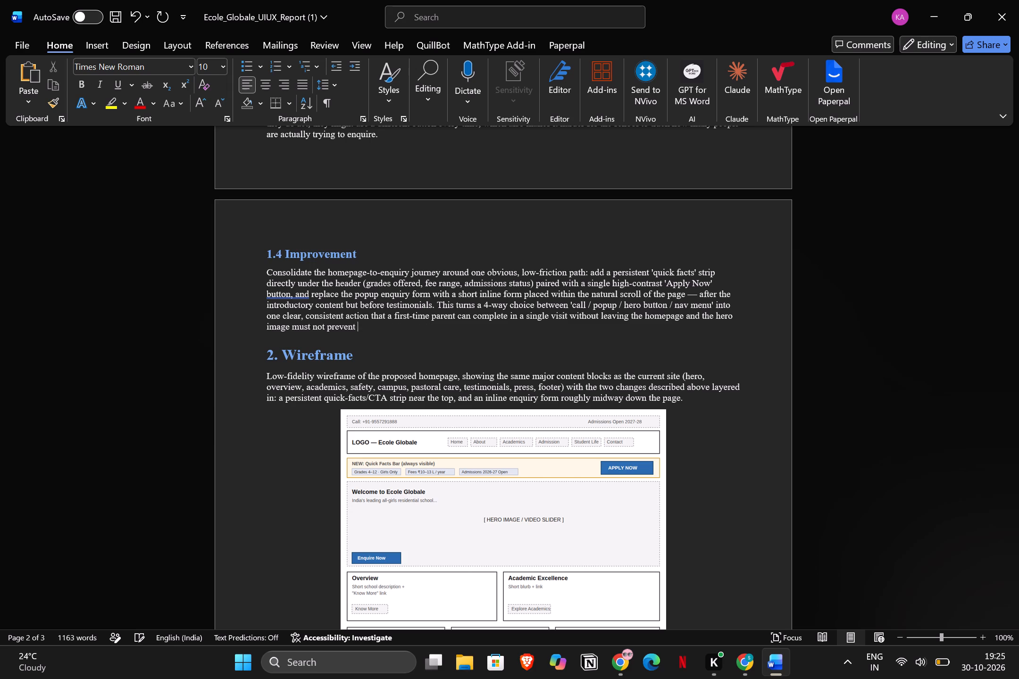
{"action": "key", "text": "BackSpace"}
{"action": "key", "text": "BackSpace"}
{"action": "key", "text": "BackSpace"}
{"action": "key", "text": "BackSpace"}
{"action": "key", "text": "BackSpace"}
{"action": "key", "text": "BackSpace"}
{"action": "key", "text": "BackSpace"}
{"action": "key", "text": "BackSpace"}
{"action": "key", "text": "BackSpace"}
{"action": "key", "text": "BackSpace"}
{"action": "key", "text": "BackSpace"}
{"action": "key", "text": "BackSpace"}
{"action": "key", "text": "BackSpace"}
{"action": "key", "text": "BackSpace"}
{"action": "key", "text": "BackSpace"}
{"action": "key", "text": "BackSpace"}
{"action": "key", "text": "BackSpace"}
{"action": "key", "text": "BackSpace"}
{"action": "type", "text": "e six"}
{"action": "key", "text": "BackSpace"}
{"action": "type", "text": "ze of the hero image"}
{"action": "key", "text": "space"}
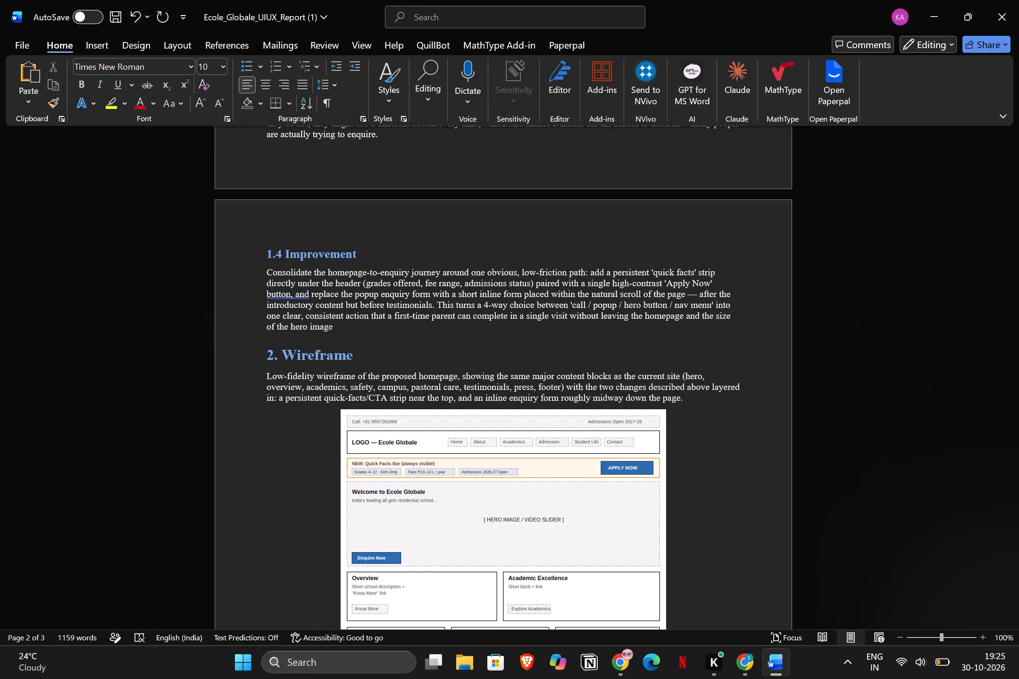
Complete the clause in 1.4 Improvement with "must not prevent the scrollability awareness of the site.".
{"action": "type", "text": "must not fill"}
{"action": "key", "text": "space"}
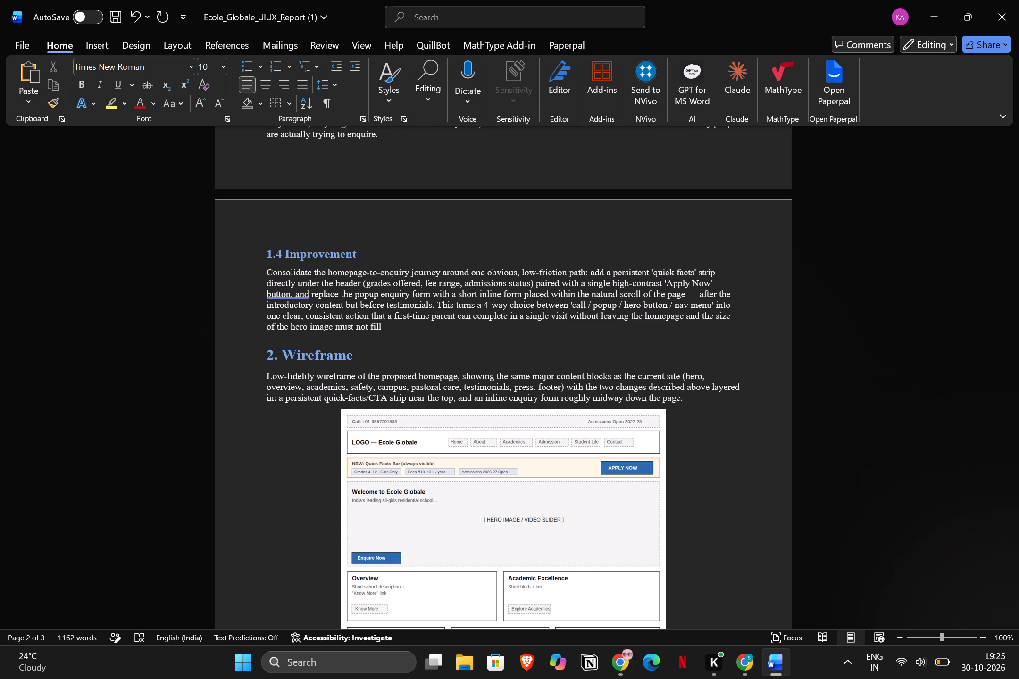
{"action": "key", "text": "BackSpace"}
{"action": "key", "text": "BackSpace"}
{"action": "key", "text": "BackSpace"}
{"action": "key", "text": "BackSpace"}
{"action": "key", "text": "BackSpace"}
{"action": "key", "text": "BackSpace"}
{"action": "key", "text": "space"}
{"action": "type", "text": "pr"}
{"action": "type", "text": "event the"}
{"action": "key", "text": "space"}
{"action": "type", "text": "scrollability awareness of the"}
{"action": "key", "text": "space"}
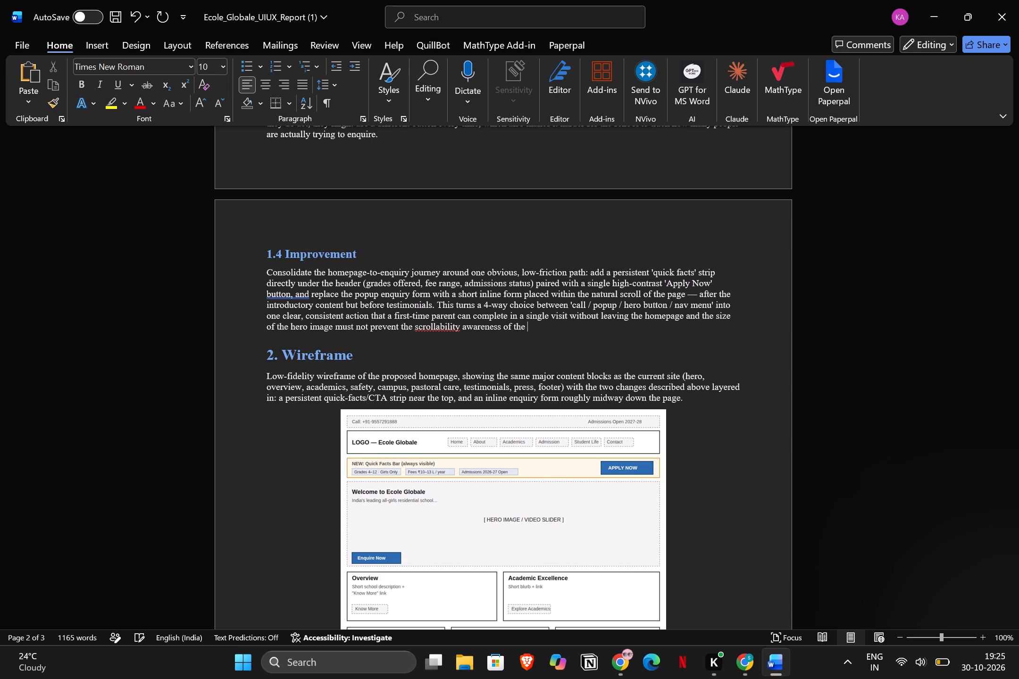
{"action": "type", "text": "site"}
{"action": "key", "text": "period"}
Shorten "scrollability" to "scroll" in the last sentence of 1.4 Improvement.
{"action": "left_click", "coordinate": [446, 324]}
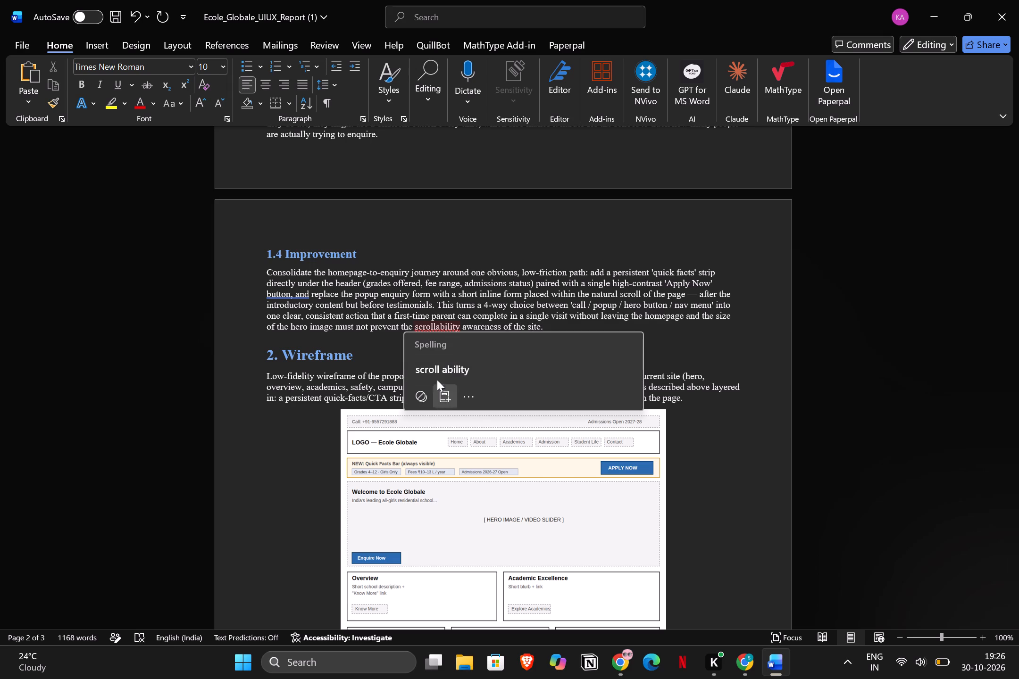
{"action": "left_click", "coordinate": [380, 351]}
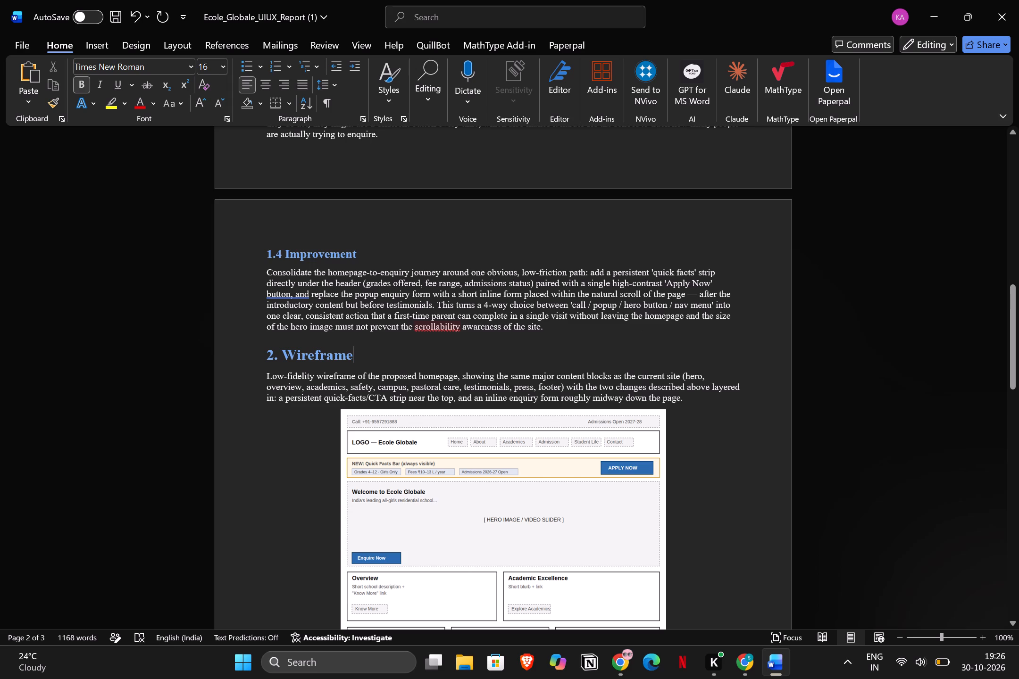
{"action": "left_click", "coordinate": [458, 327]}
{"action": "left_click", "coordinate": [435, 330]}
{"action": "left_click", "coordinate": [396, 346]}
{"action": "left_click", "coordinate": [439, 326]}
{"action": "left_click", "coordinate": [433, 327]}
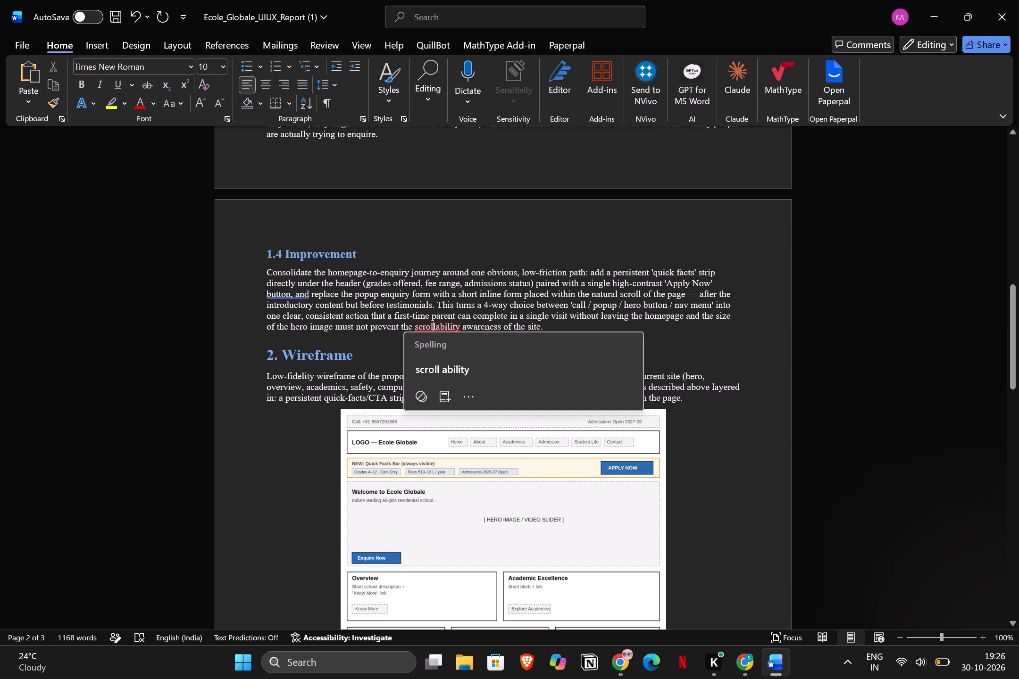
{"action": "key", "text": "BackSpace"}
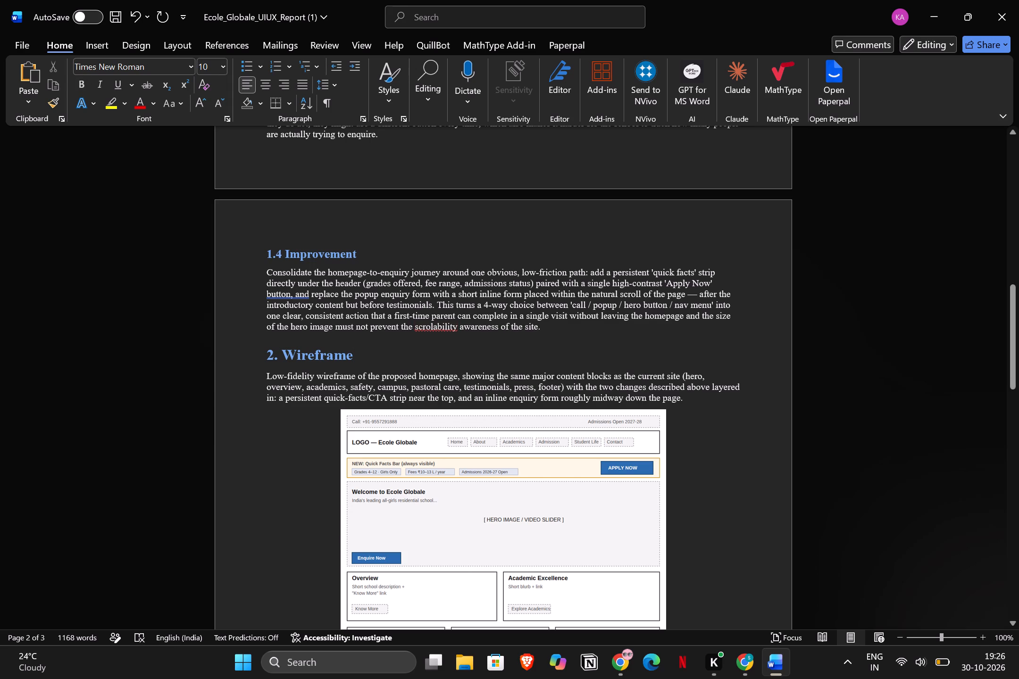
{"action": "left_click_drag", "start_coordinate": [455, 326], "coordinate": [451, 327]}
{"action": "left_click_drag", "start_coordinate": [451, 327], "coordinate": [433, 327]}
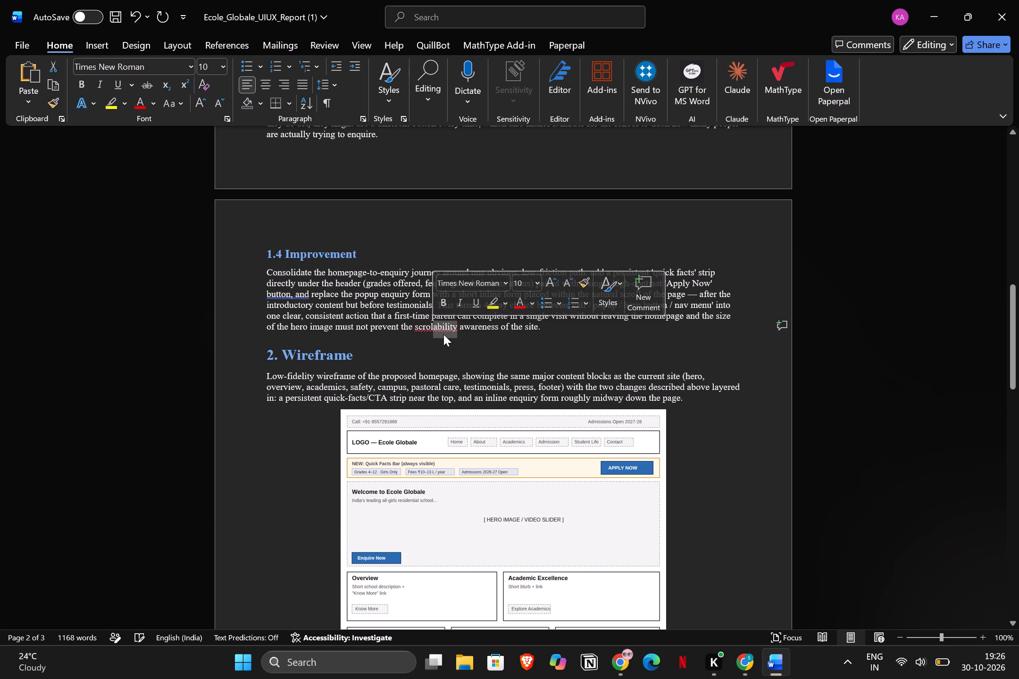
{"action": "key", "text": "BackSpace"}
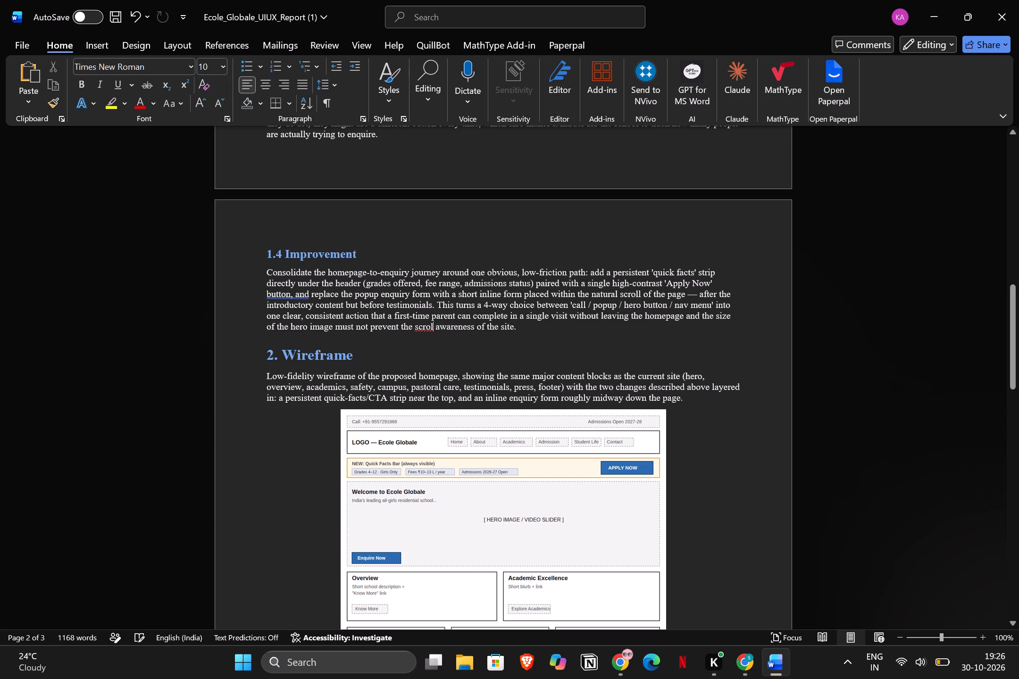
{"action": "key", "text": "l"}
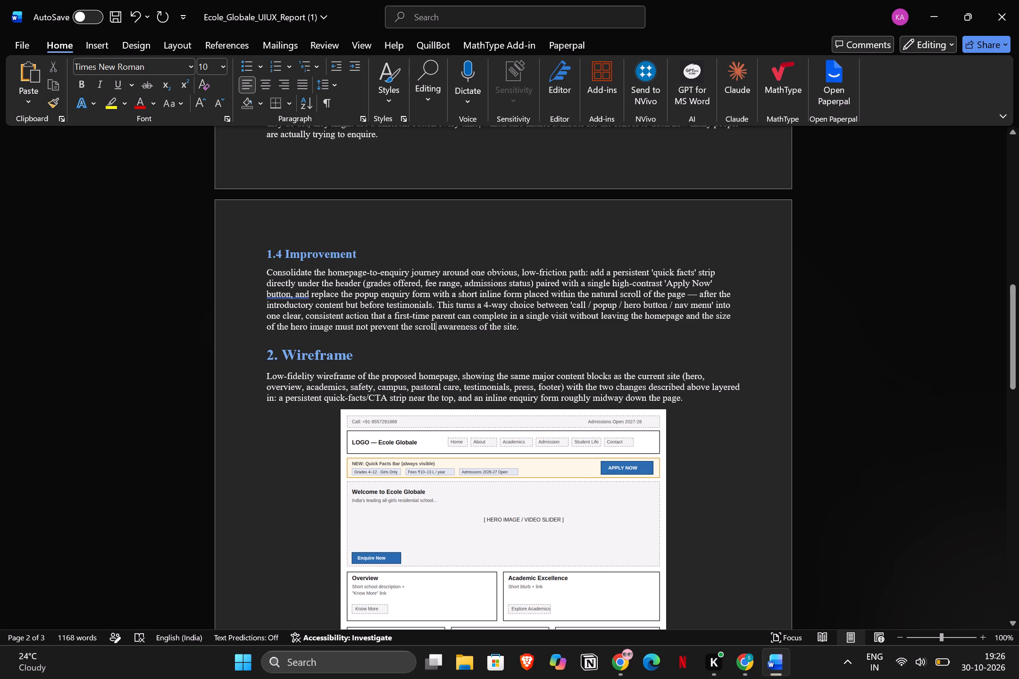
Expand "scroll" in the last sentence of 1.4 Improvement into the quoted phrase "we can scroll".
{"action": "left_click", "coordinate": [413, 328]}
{"action": "key", "text": "Right"}
{"action": "key", "text": "apostrophe"}
{"action": "key", "text": "BackSpace"}
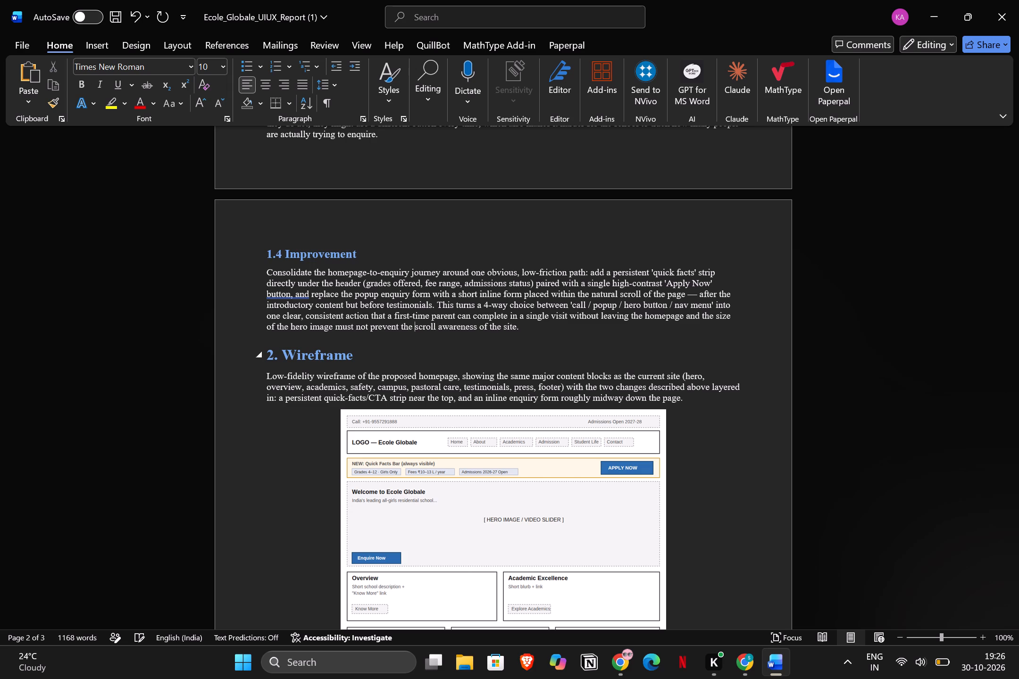
{"action": "type", "text": "\"we can"}
{"action": "key", "text": "space"}
{"action": "key", "text": "Right"}
{"action": "key", "text": "Right"}
{"action": "key", "text": "Right"}
{"action": "key", "text": "Right"}
{"action": "key", "text": "Right"}
{"action": "key", "text": "Right"}
{"action": "key", "text": "Right"}
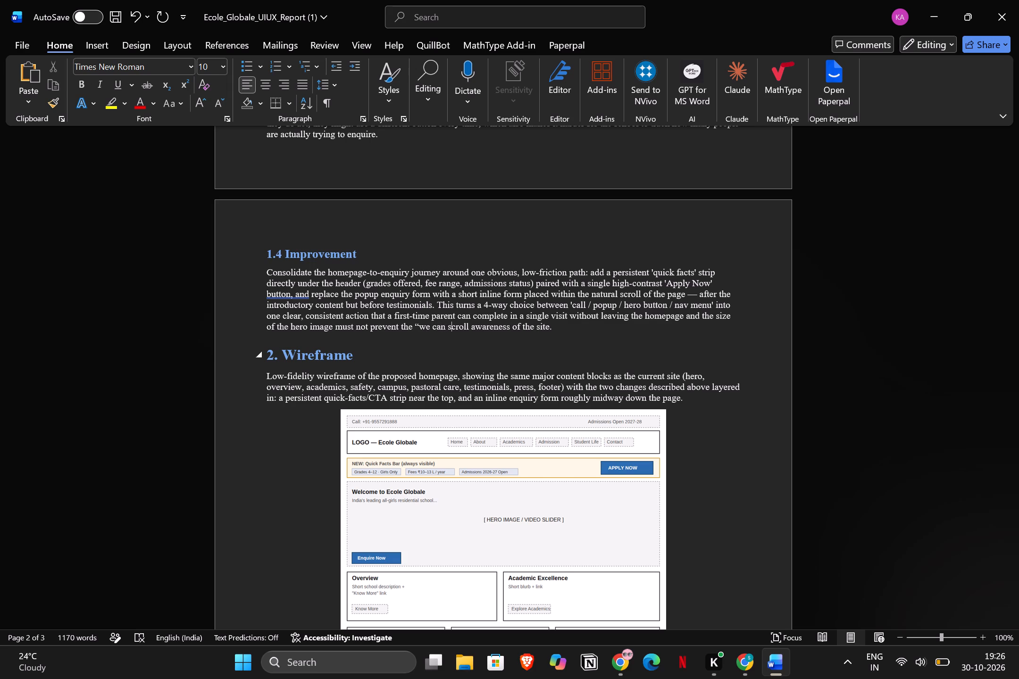
{"action": "key", "text": "Left"}
{"action": "key", "text": "shift+quotedbl"}
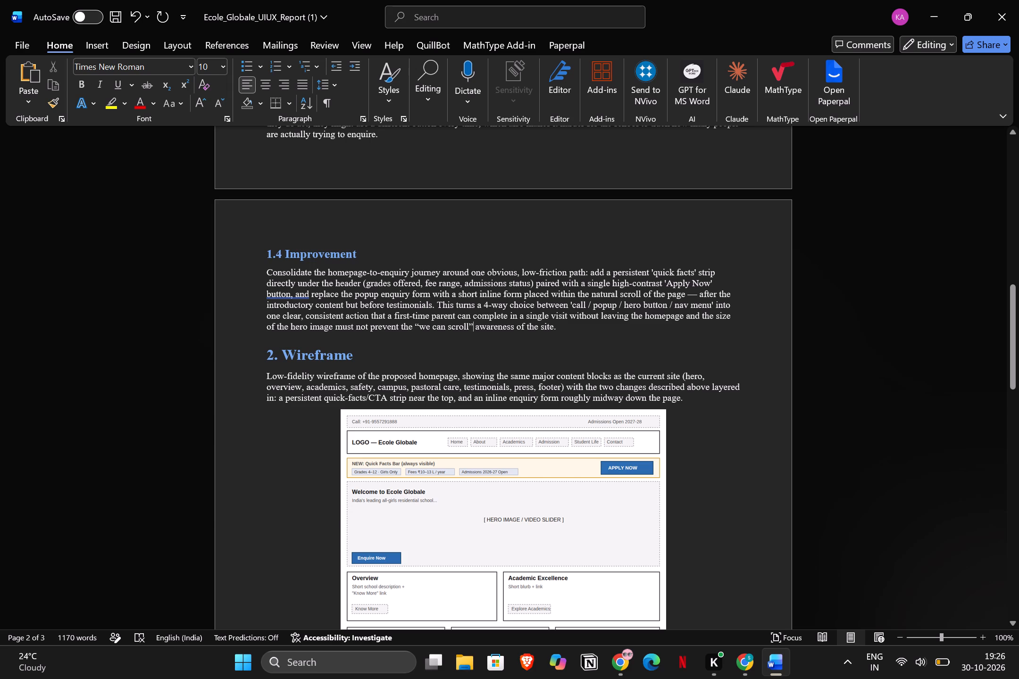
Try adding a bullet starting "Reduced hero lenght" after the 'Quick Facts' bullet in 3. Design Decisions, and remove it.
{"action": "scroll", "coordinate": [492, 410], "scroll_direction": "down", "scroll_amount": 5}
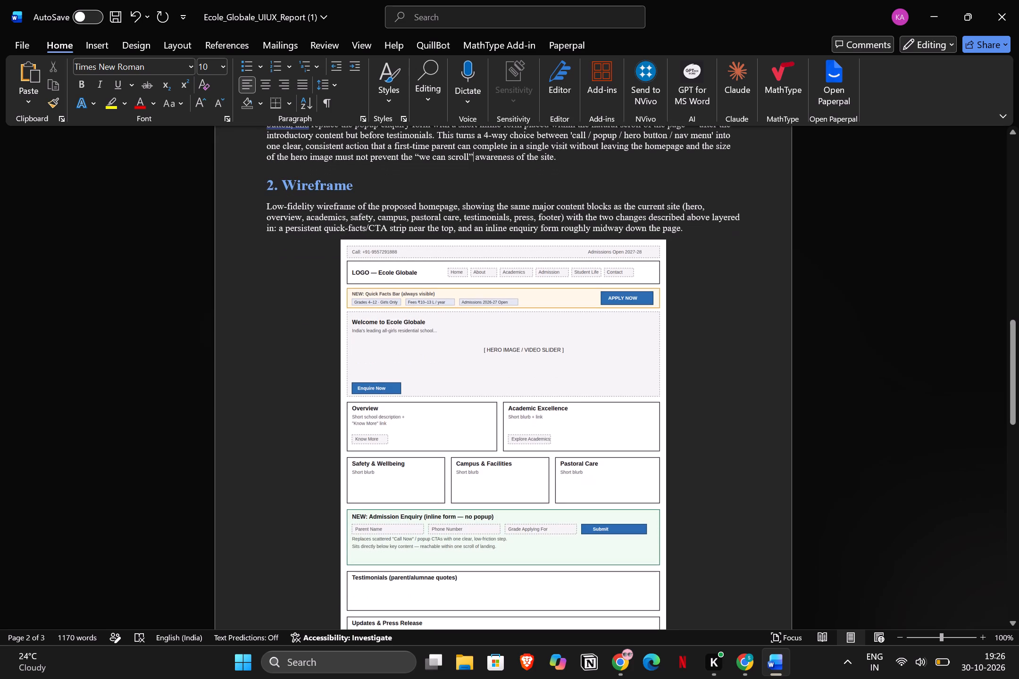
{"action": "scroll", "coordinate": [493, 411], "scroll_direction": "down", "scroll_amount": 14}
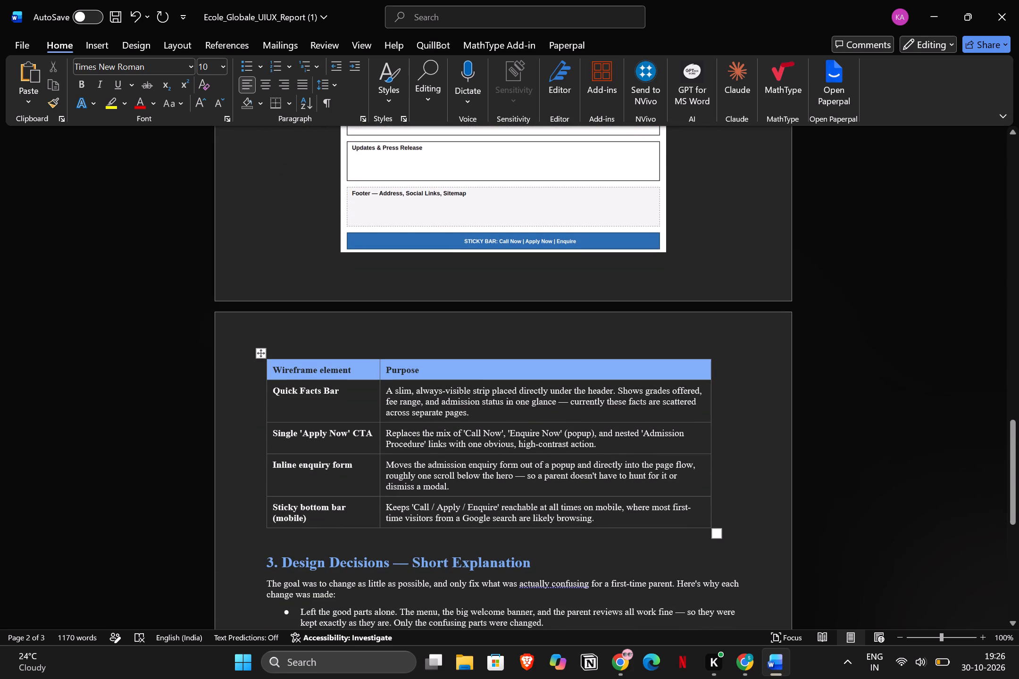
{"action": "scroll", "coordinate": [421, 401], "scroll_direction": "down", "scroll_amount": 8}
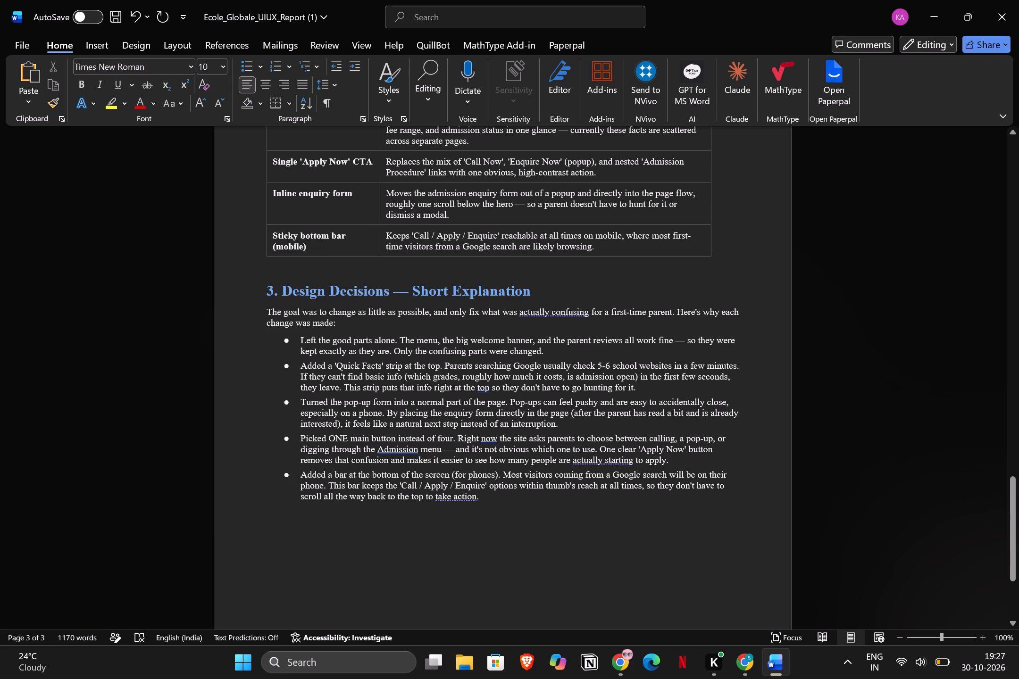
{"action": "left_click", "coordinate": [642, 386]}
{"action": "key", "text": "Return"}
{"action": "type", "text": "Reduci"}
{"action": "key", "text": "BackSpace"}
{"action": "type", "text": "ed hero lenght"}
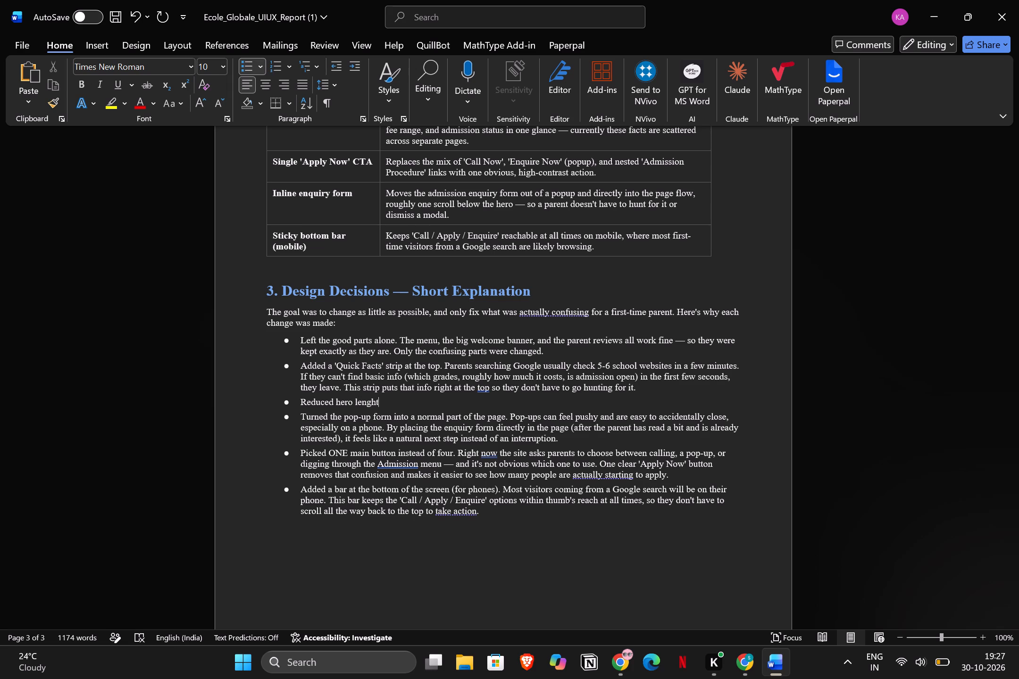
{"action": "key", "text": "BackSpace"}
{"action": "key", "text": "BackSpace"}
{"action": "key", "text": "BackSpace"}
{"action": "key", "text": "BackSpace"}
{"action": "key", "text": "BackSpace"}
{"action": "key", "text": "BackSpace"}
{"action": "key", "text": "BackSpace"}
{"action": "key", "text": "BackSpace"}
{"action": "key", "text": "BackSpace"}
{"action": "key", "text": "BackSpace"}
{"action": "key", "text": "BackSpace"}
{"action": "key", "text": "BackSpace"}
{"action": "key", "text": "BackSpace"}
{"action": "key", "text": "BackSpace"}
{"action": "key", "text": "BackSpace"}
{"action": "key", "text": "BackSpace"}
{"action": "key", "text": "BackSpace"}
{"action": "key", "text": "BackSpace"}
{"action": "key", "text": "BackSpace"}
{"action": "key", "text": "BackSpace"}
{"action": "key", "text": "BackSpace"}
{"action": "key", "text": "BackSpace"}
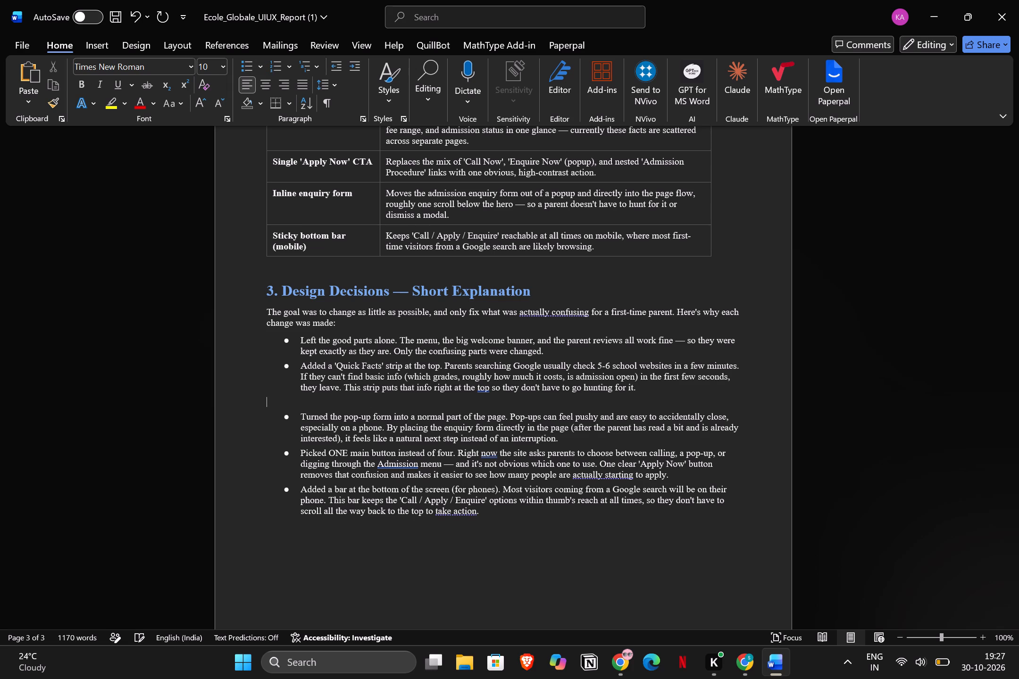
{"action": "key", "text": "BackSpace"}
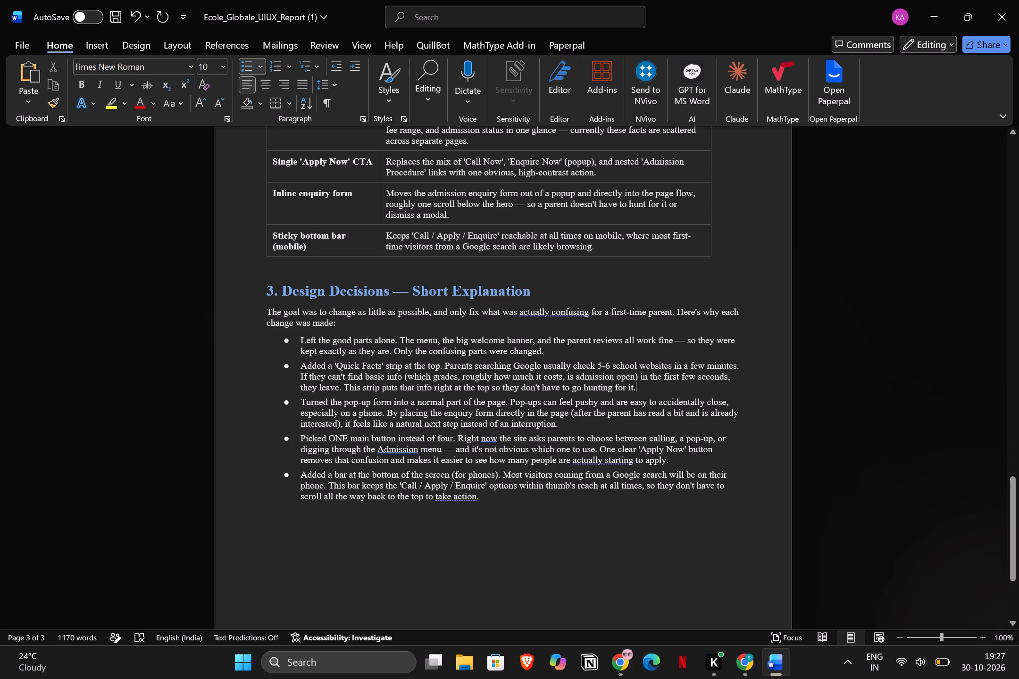
Change the subtitle under the report title to "Ecole Globale - School & Boarding School Website UX Review".
{"action": "scroll", "coordinate": [625, 423], "scroll_direction": "up", "scroll_amount": 11}
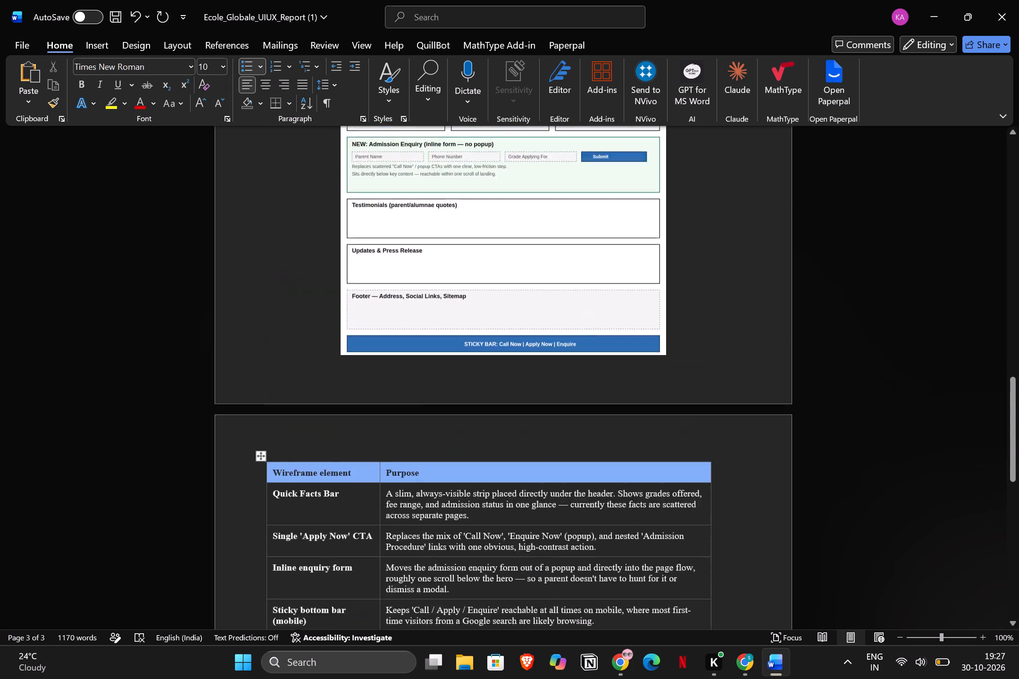
{"action": "scroll", "coordinate": [609, 419], "scroll_direction": "up", "scroll_amount": 20}
{"action": "scroll", "coordinate": [609, 419], "scroll_direction": "up", "scroll_amount": 16}
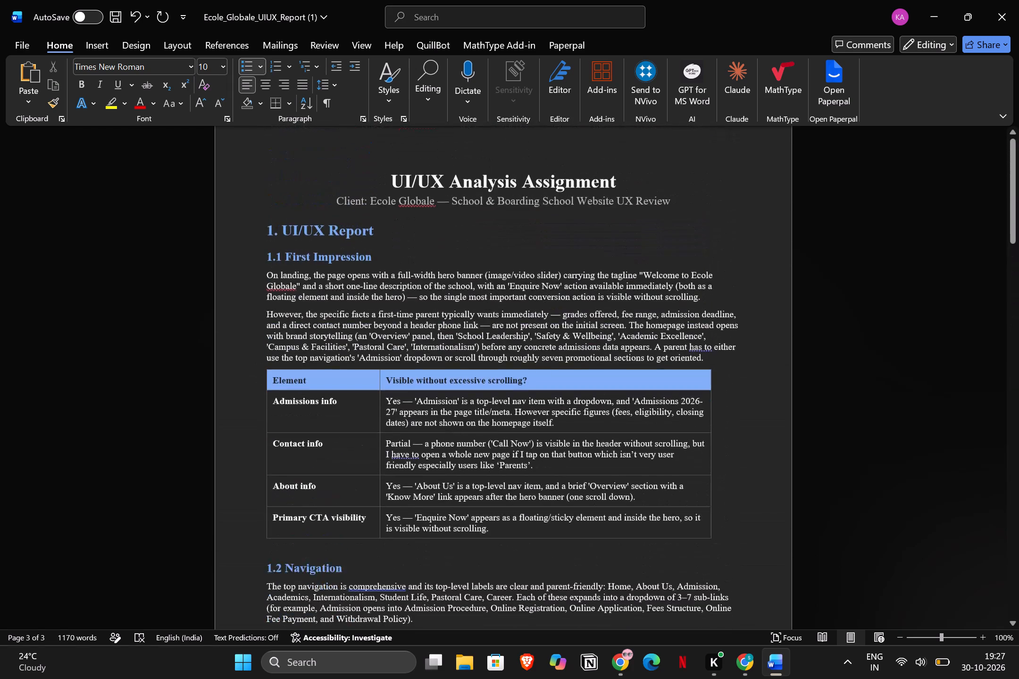
{"action": "scroll", "coordinate": [608, 417], "scroll_direction": "up", "scroll_amount": 7}
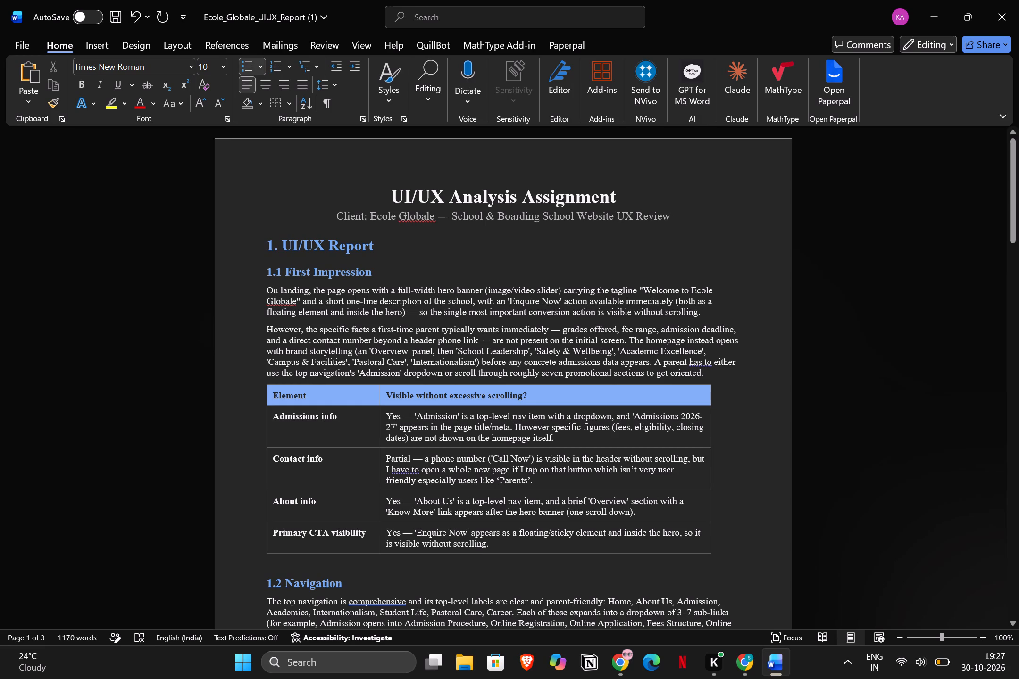
{"action": "left_click_drag", "start_coordinate": [372, 216], "coordinate": [334, 219]}
{"action": "key", "text": "BackSpace"}
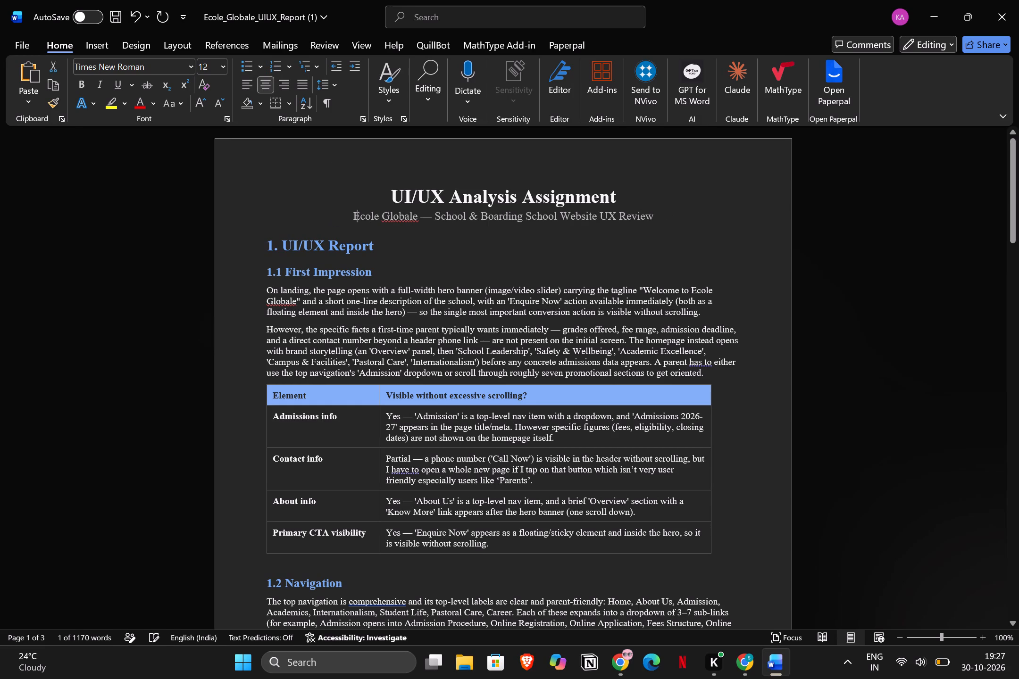
{"action": "left_click", "coordinate": [433, 218]}
{"action": "key", "text": "BackSpace"}
{"action": "key", "text": "BackSpace"}
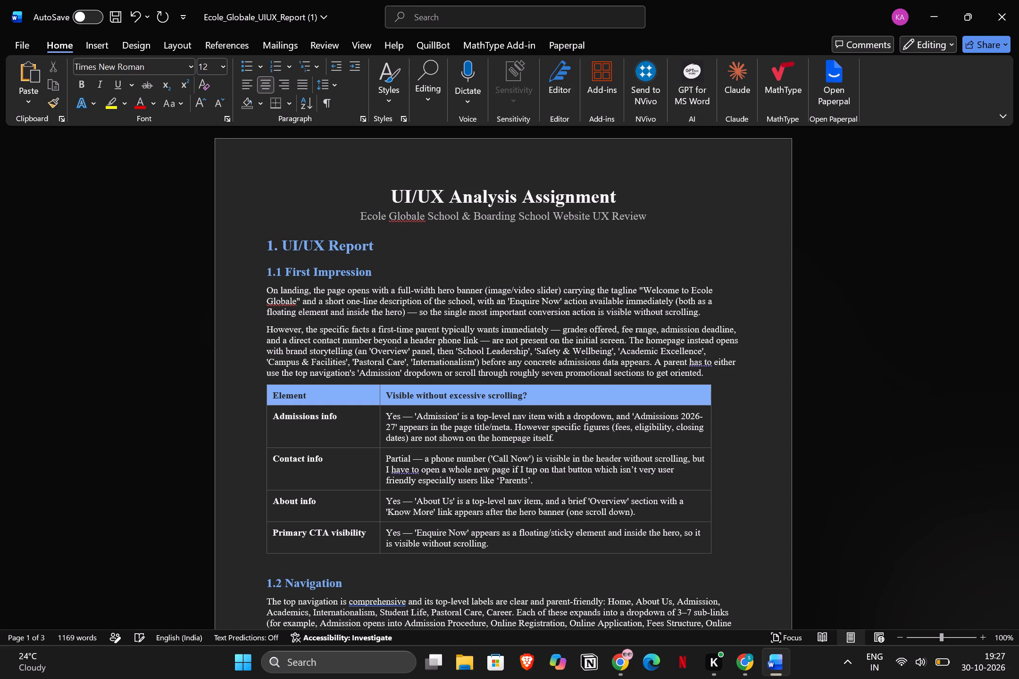
{"action": "type", "text": "-"}
{"action": "key", "text": "space"}
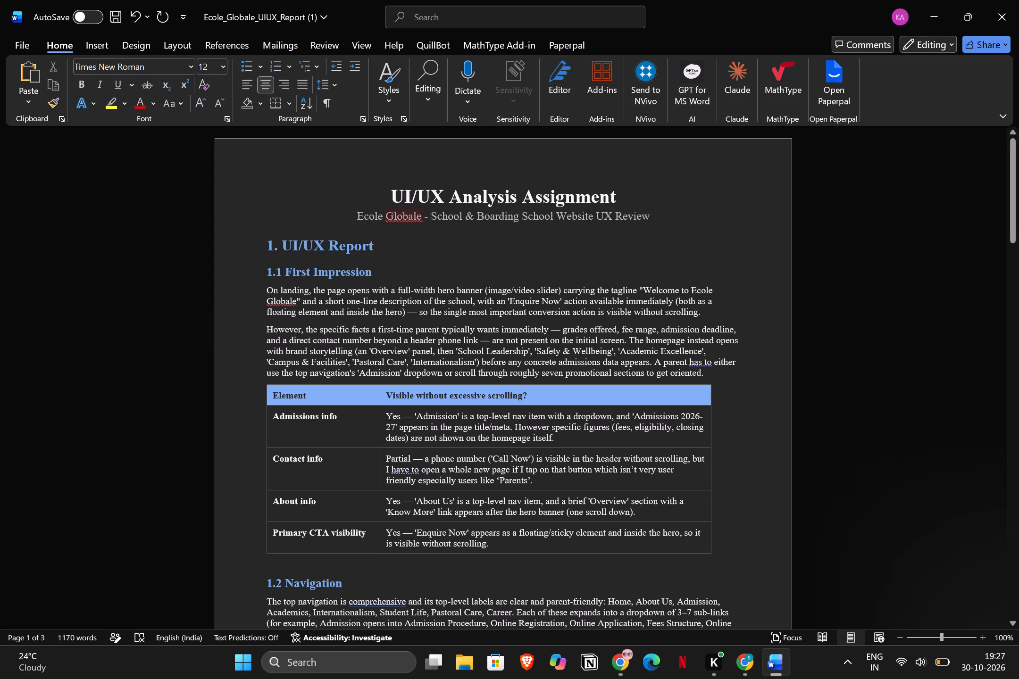
Delete the em dash before "so the single most important conversion action" in the first paragraph of 1.1 First Impression.
{"action": "left_click", "coordinate": [411, 314]}
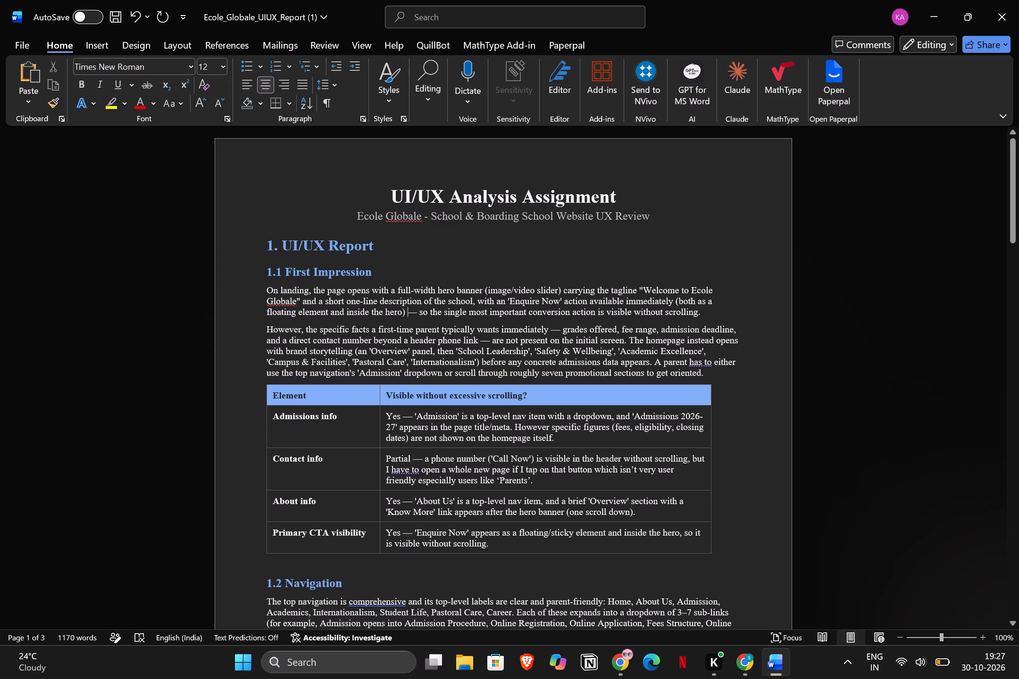
{"action": "left_click", "coordinate": [417, 314]}
{"action": "key", "text": "BackSpace"}
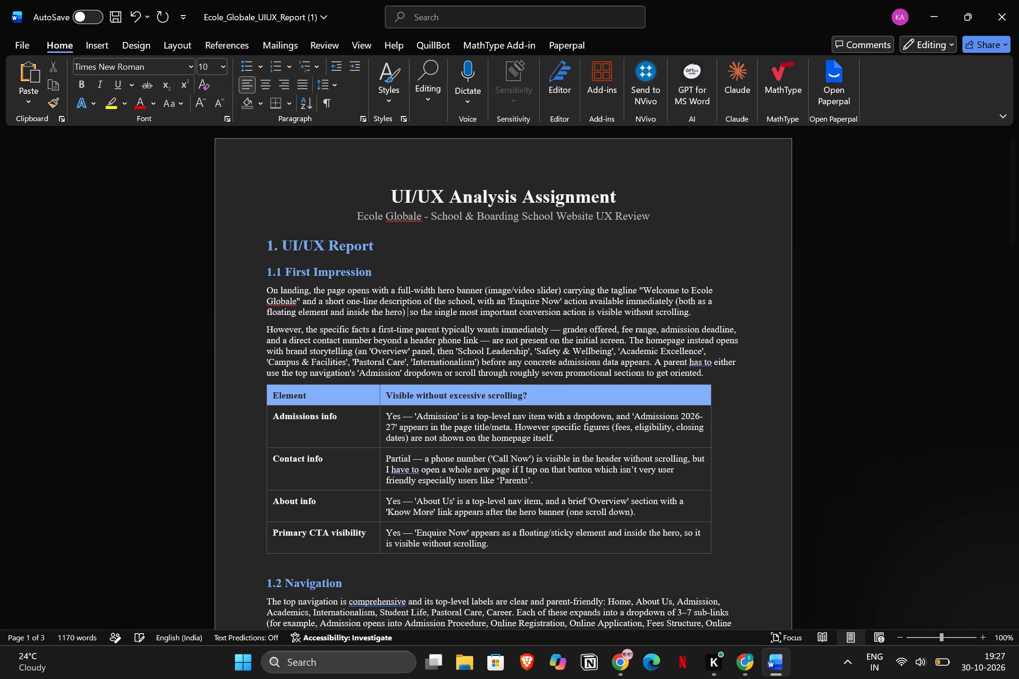
{"action": "key", "text": "BackSpace"}
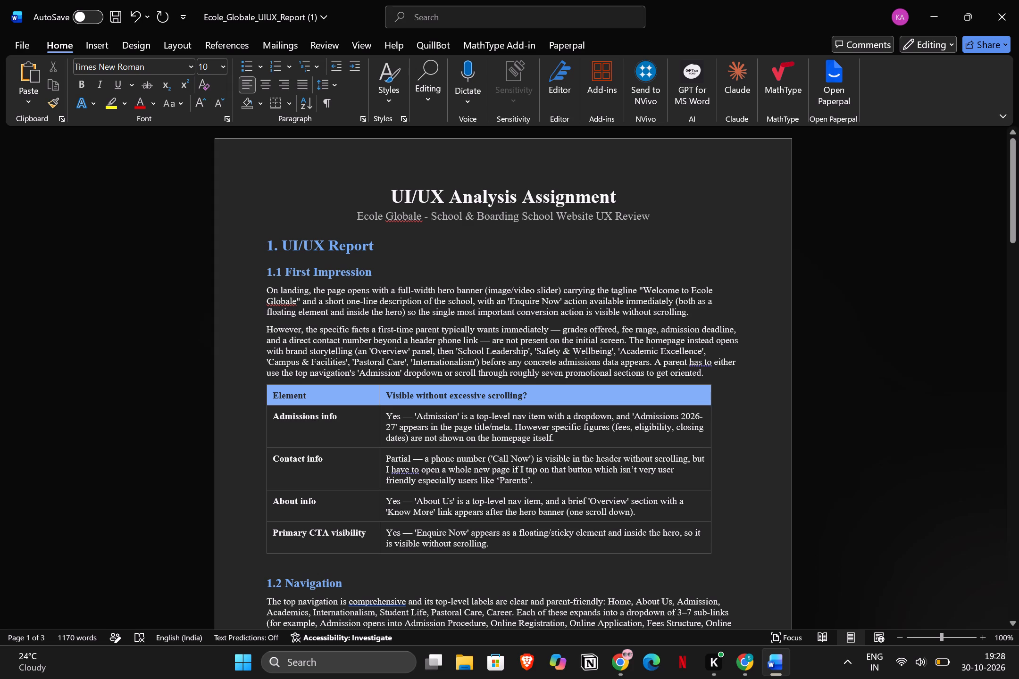
Select the em dash after "immediately" in 1.1 First Impression and search the document for "-".
{"action": "left_click", "coordinate": [560, 330]}
{"action": "left_click_drag", "start_coordinate": [561, 333], "coordinate": [559, 333]}
{"action": "left_click_drag", "start_coordinate": [559, 333], "coordinate": [551, 333]}
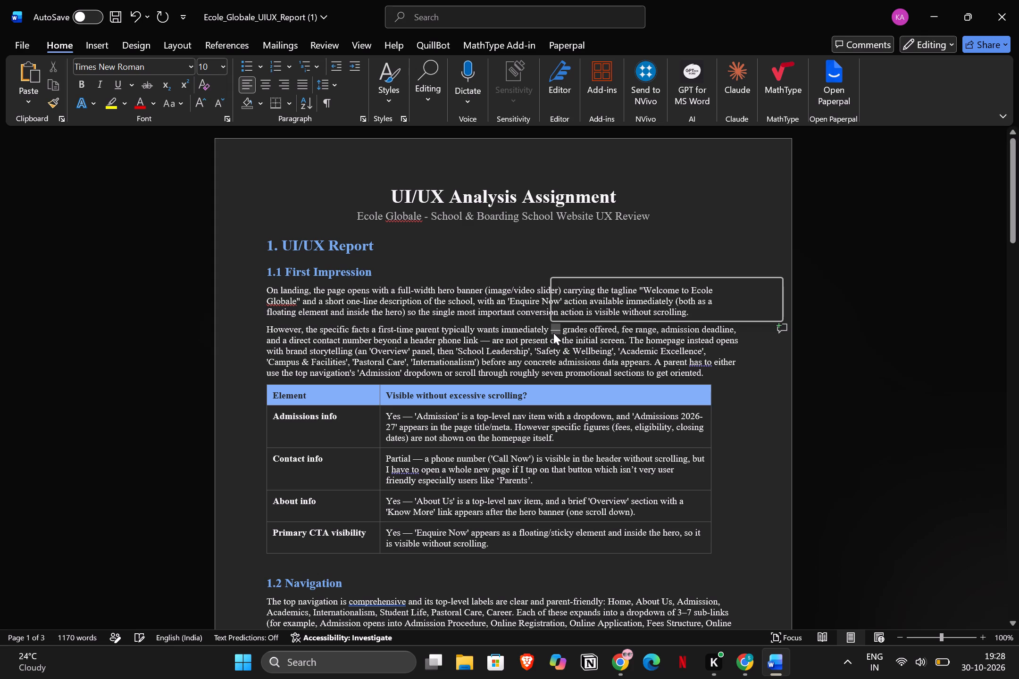
{"action": "left_click", "coordinate": [427, 87]}
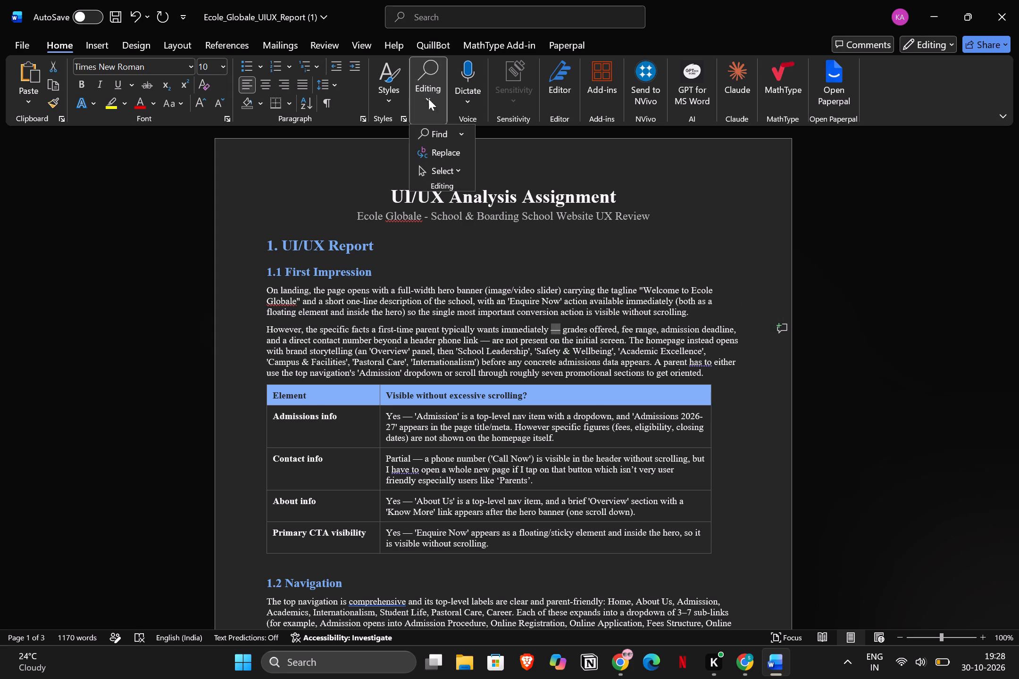
{"action": "left_click", "coordinate": [448, 134]}
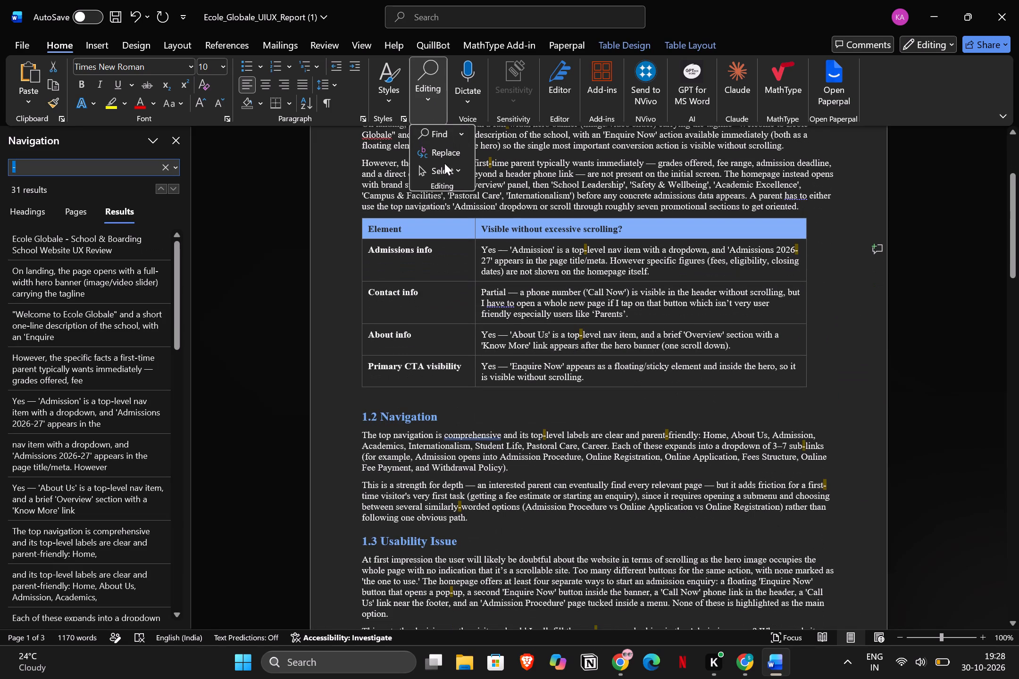
Replace all em dashes in the whole document with hyphens, using the em dash copied from the Admissions info row as search text.
{"action": "left_click", "coordinate": [505, 244]}
{"action": "left_click", "coordinate": [510, 246]}
{"action": "left_click", "coordinate": [508, 250]}
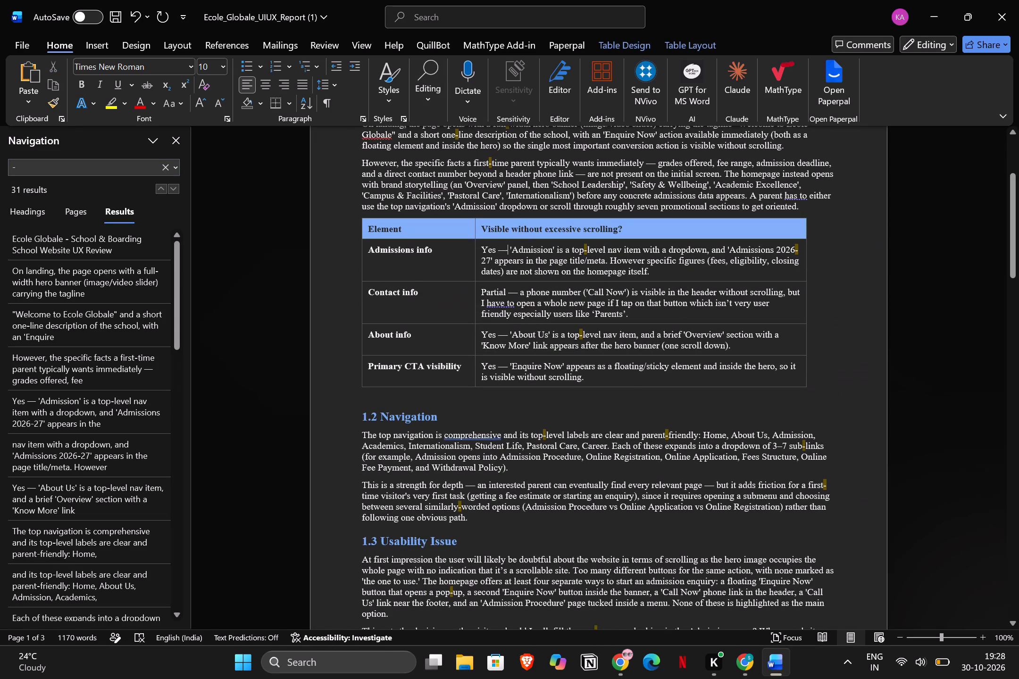
{"action": "left_click_drag", "start_coordinate": [508, 250], "coordinate": [497, 251]}
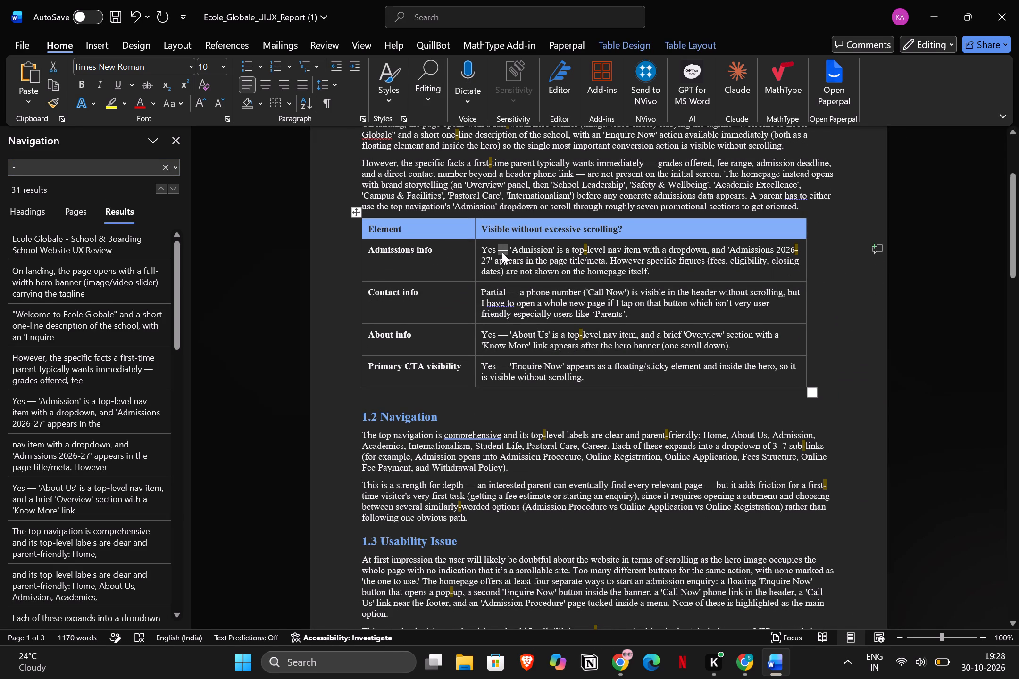
{"action": "key", "text": "ctrl+c"}
{"action": "left_click", "coordinate": [435, 97]}
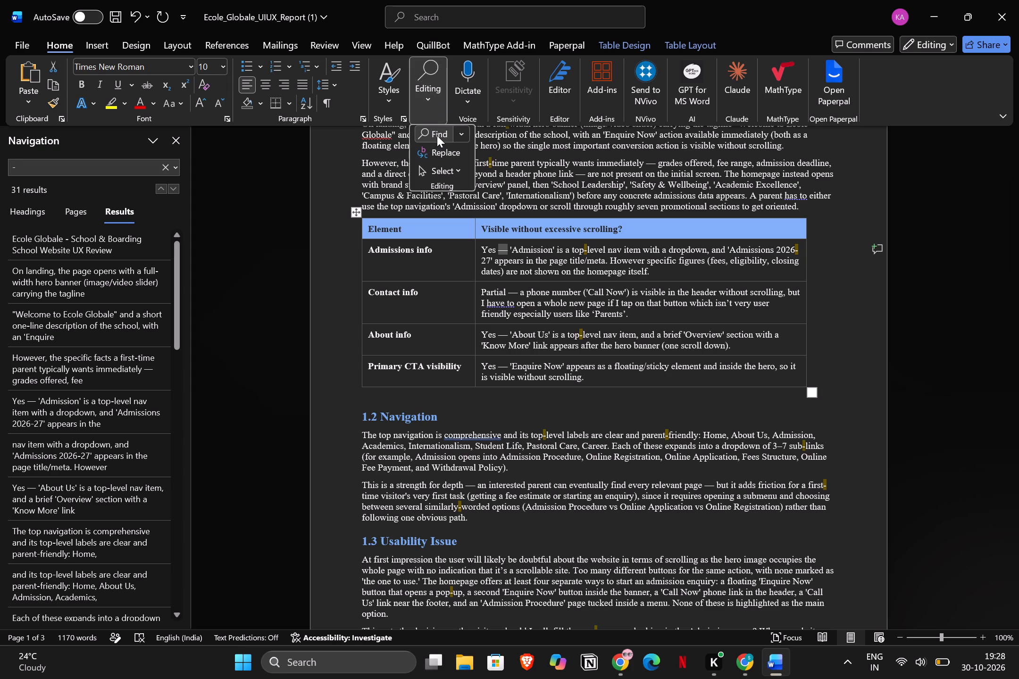
{"action": "left_click", "coordinate": [437, 135]}
{"action": "left_click", "coordinate": [446, 149]}
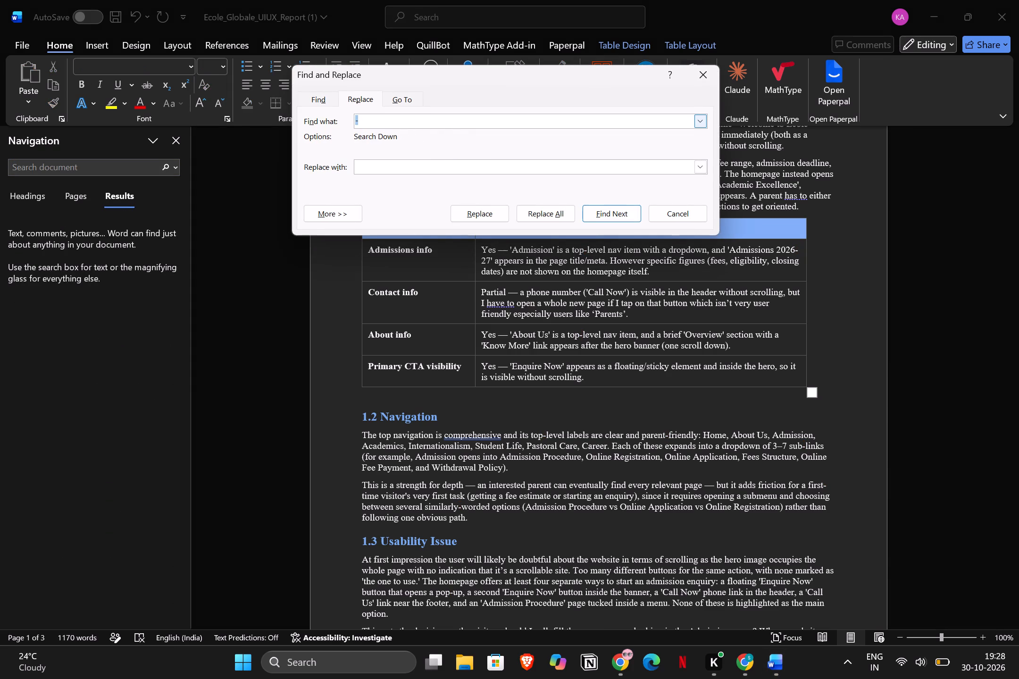
{"action": "key", "text": "ctrl+v"}
{"action": "left_click", "coordinate": [371, 166]}
{"action": "key", "text": "minus"}
{"action": "key", "text": "Return"}
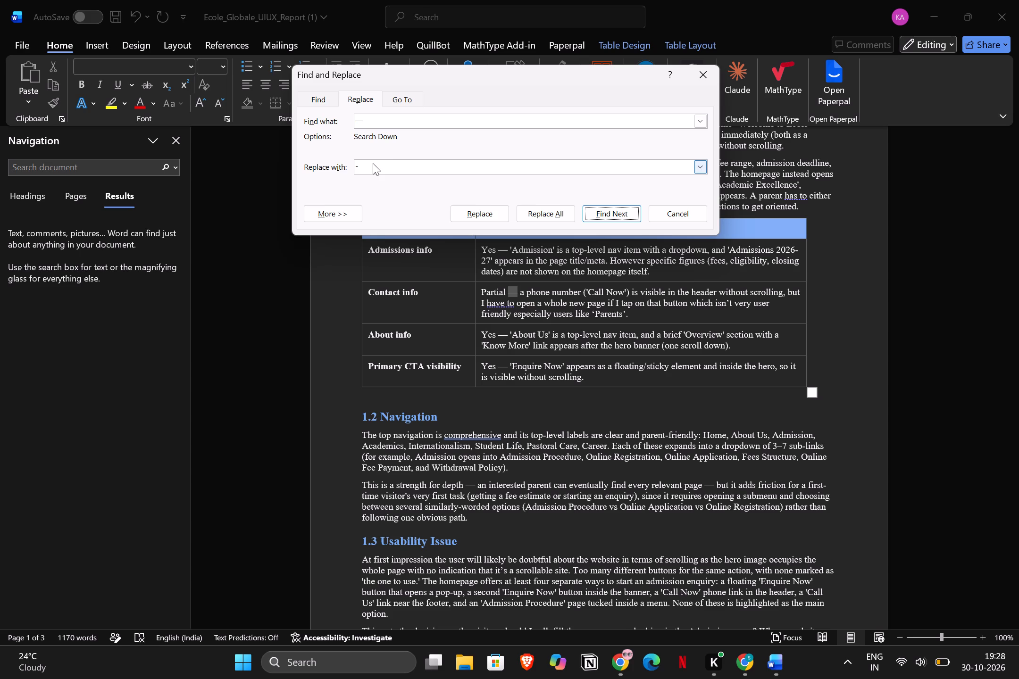
{"action": "left_click", "coordinate": [525, 214]}
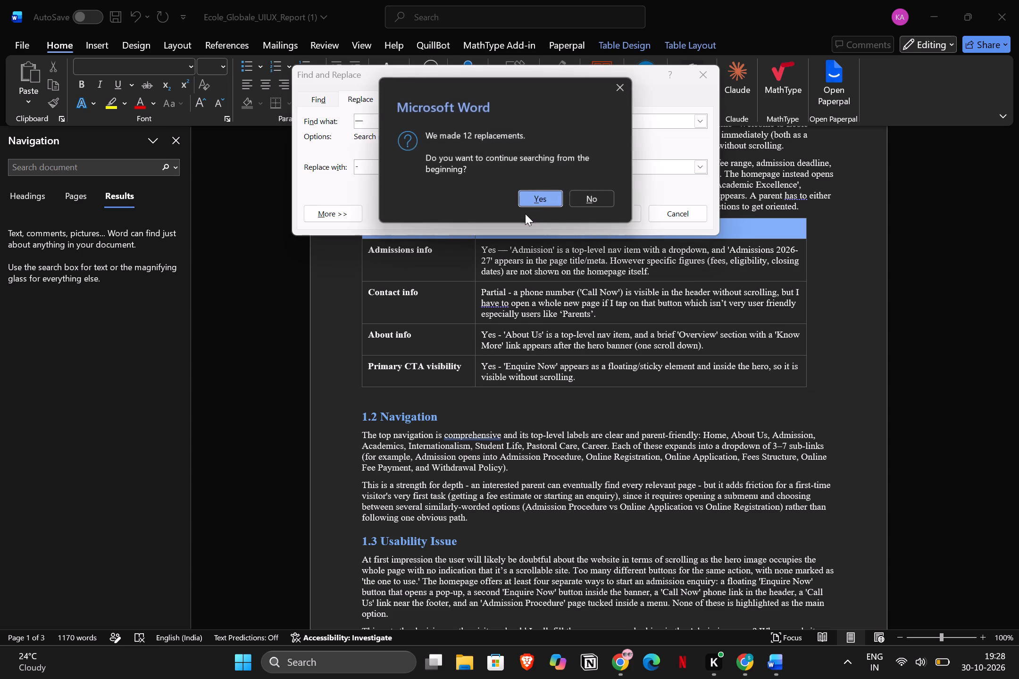
{"action": "left_click", "coordinate": [538, 198]}
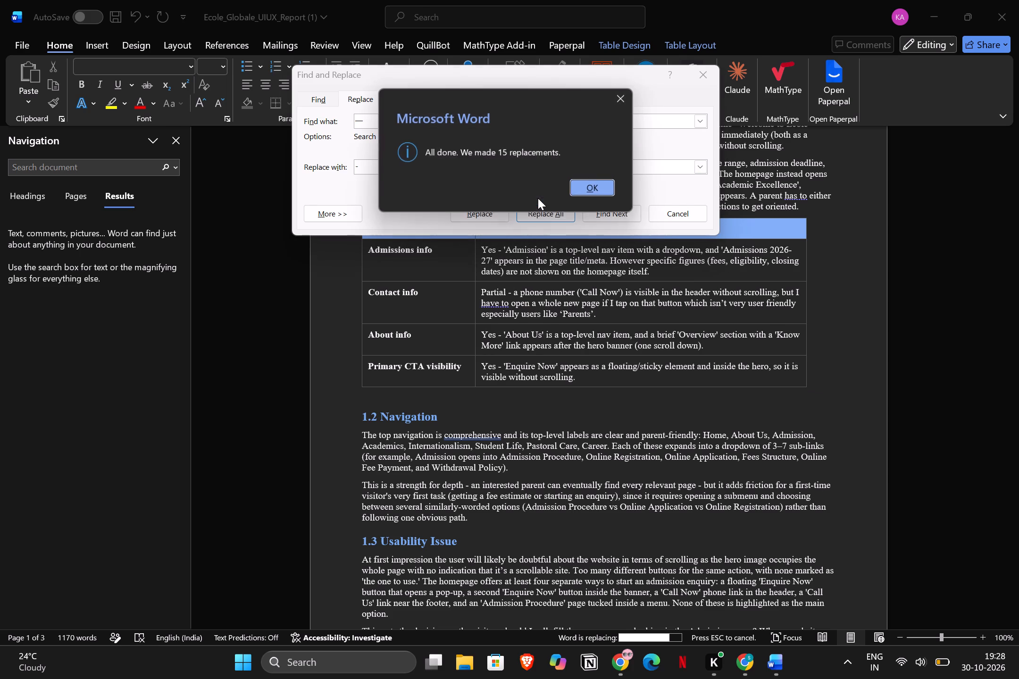
{"action": "left_click", "coordinate": [584, 181]}
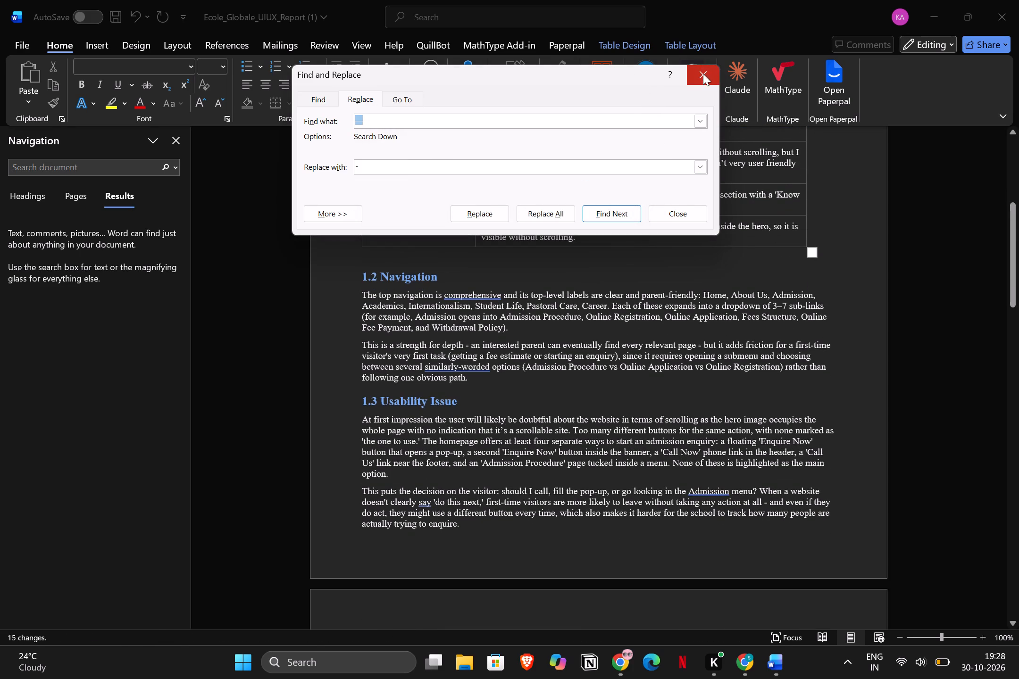
{"action": "left_click", "coordinate": [703, 74]}
Print all pages of the report to PDF and save it in Downloads as "UIUX Report- Ecole Globale".
{"action": "left_click", "coordinate": [583, 361]}
{"action": "scroll", "coordinate": [583, 369], "scroll_direction": "up", "scroll_amount": 2}
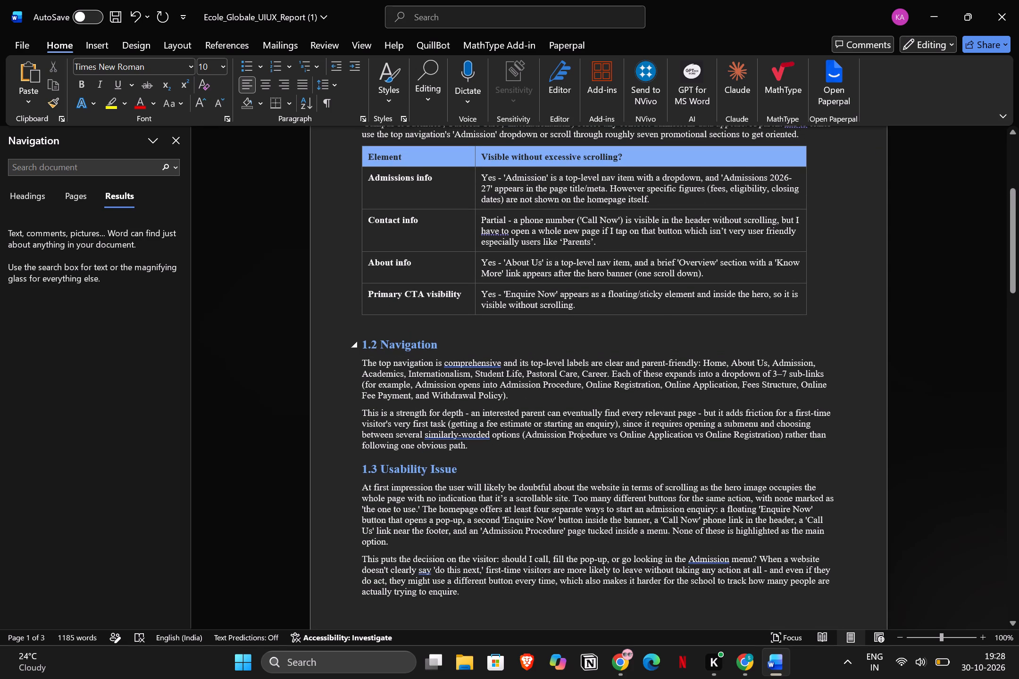
{"action": "scroll", "coordinate": [576, 334], "scroll_direction": "up", "scroll_amount": 9}
{"action": "key", "text": "ctrl+p"}
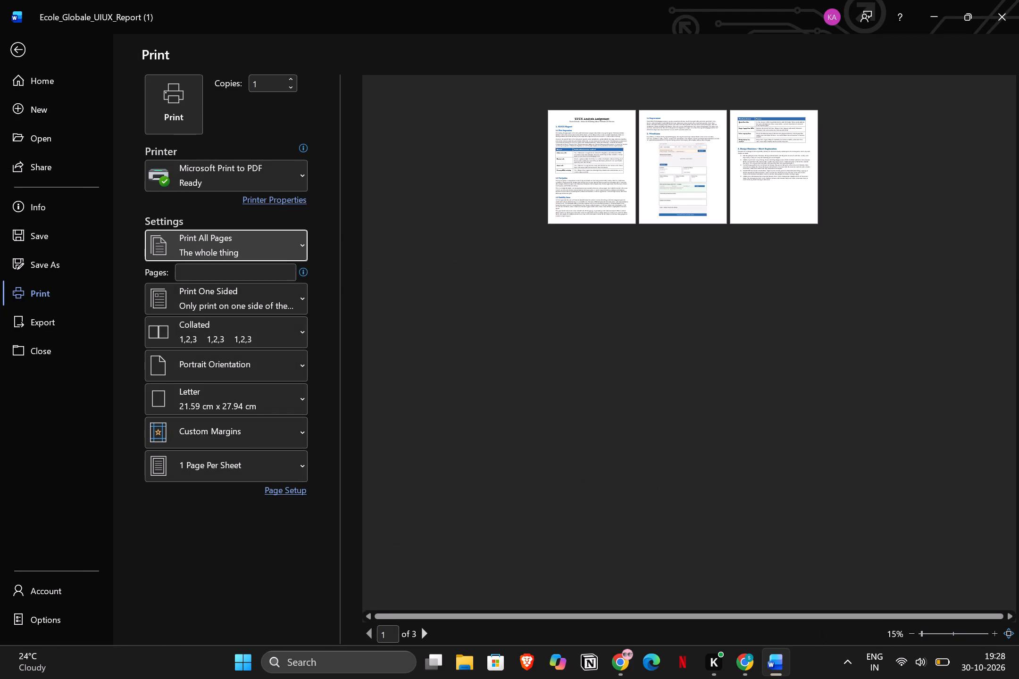
{"action": "left_click", "coordinate": [187, 117]}
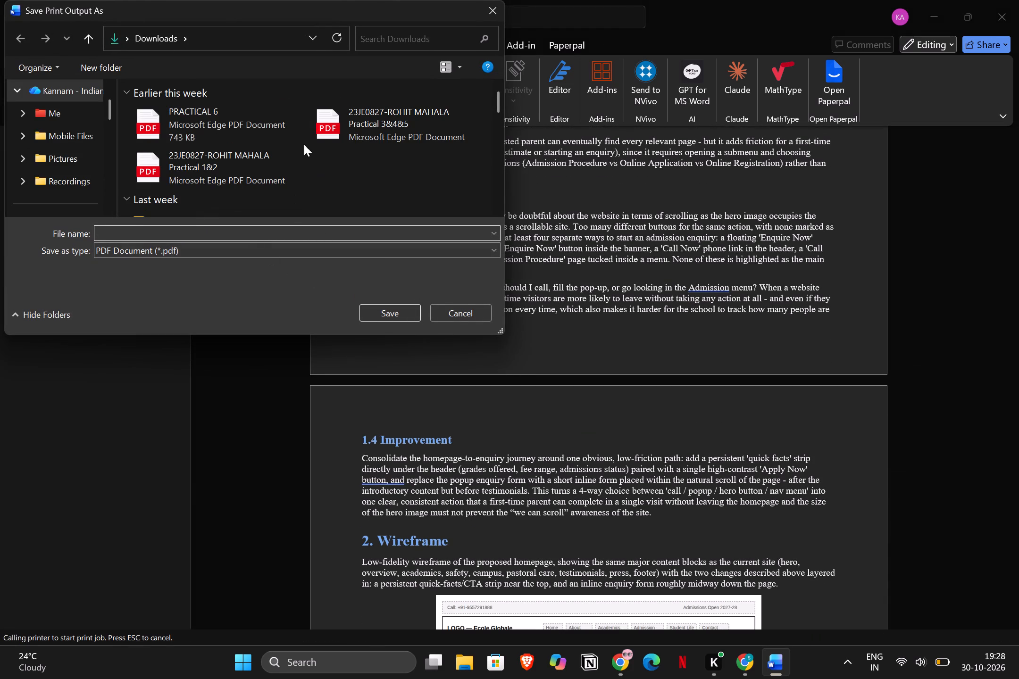
{"action": "left_click_drag", "start_coordinate": [315, 15], "coordinate": [534, 224]}
{"action": "scroll", "coordinate": [428, 196], "scroll_direction": "up", "scroll_amount": 4}
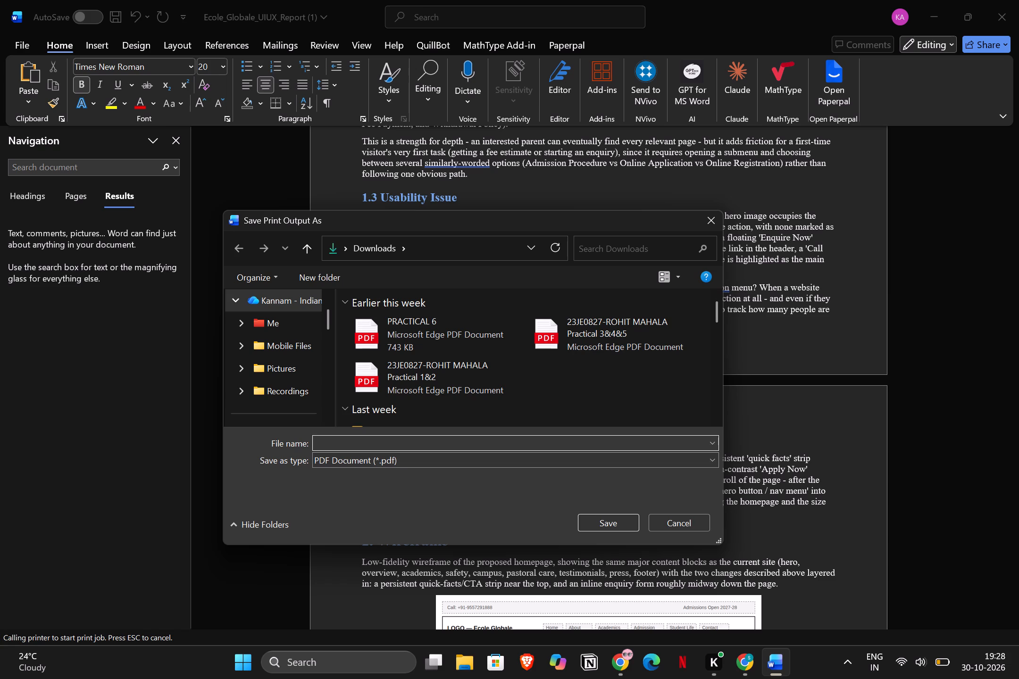
{"action": "type", "text": "UIUX"}
{"action": "key", "text": "space"}
{"action": "type", "text": "Report"}
{"action": "type", "text": "-"}
{"action": "key", "text": "space"}
{"action": "type", "text": "Ecole Globale"}
{"action": "key", "text": "Return"}
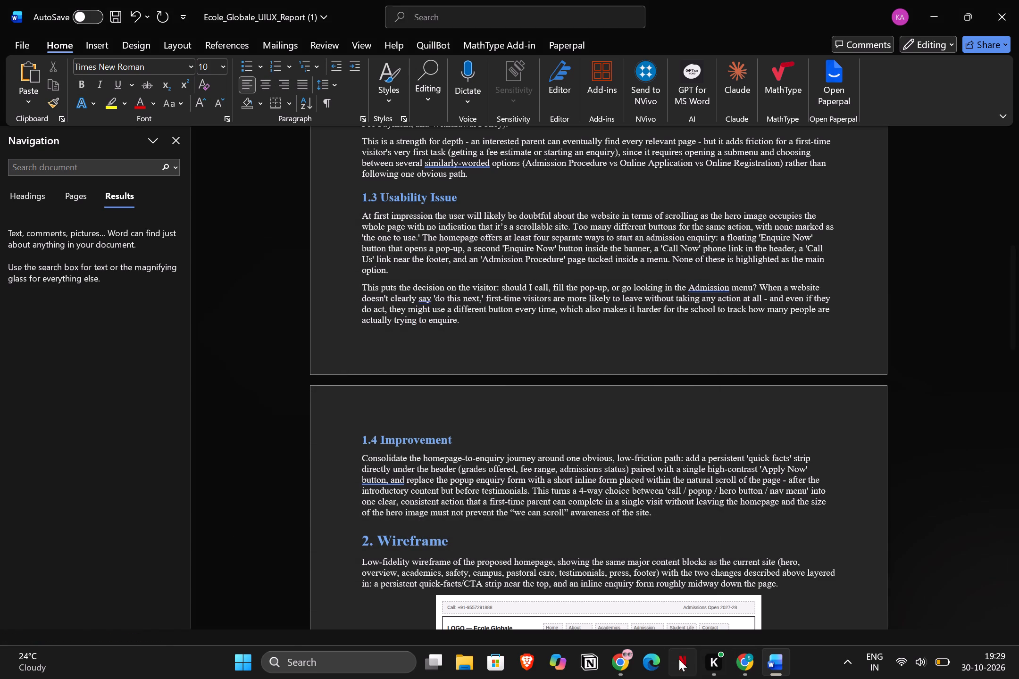
Switch to Chrome and view the Eduminatti UI/UX Design internship chat with the assignment message on Internshala.
{"action": "left_click", "coordinate": [617, 658]}
{"action": "left_click", "coordinate": [416, 0]}
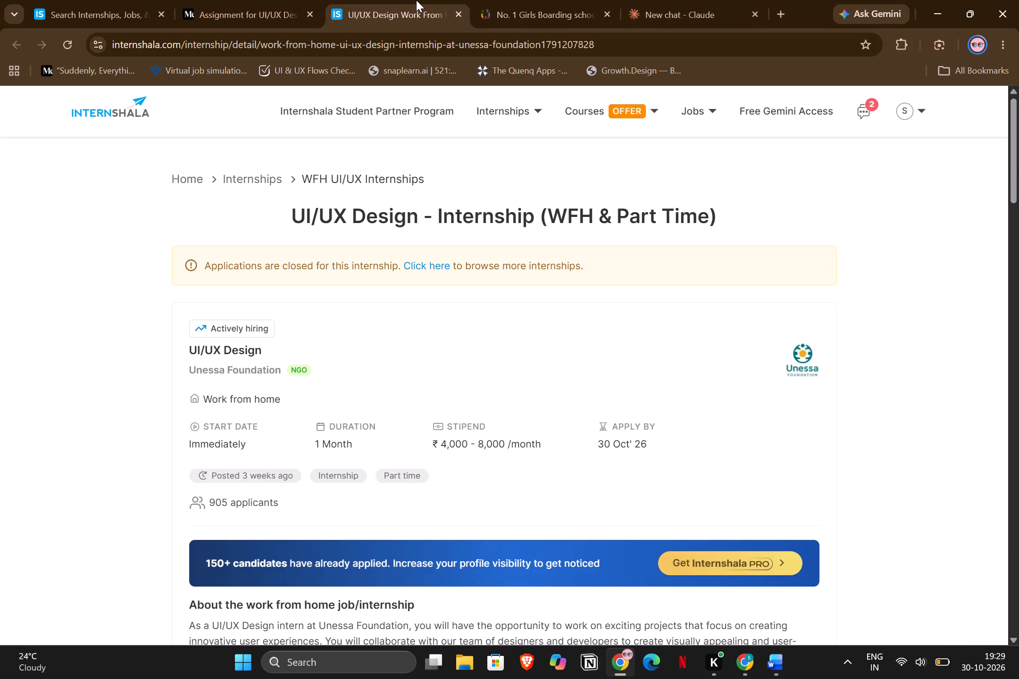
{"action": "left_click", "coordinate": [860, 120]}
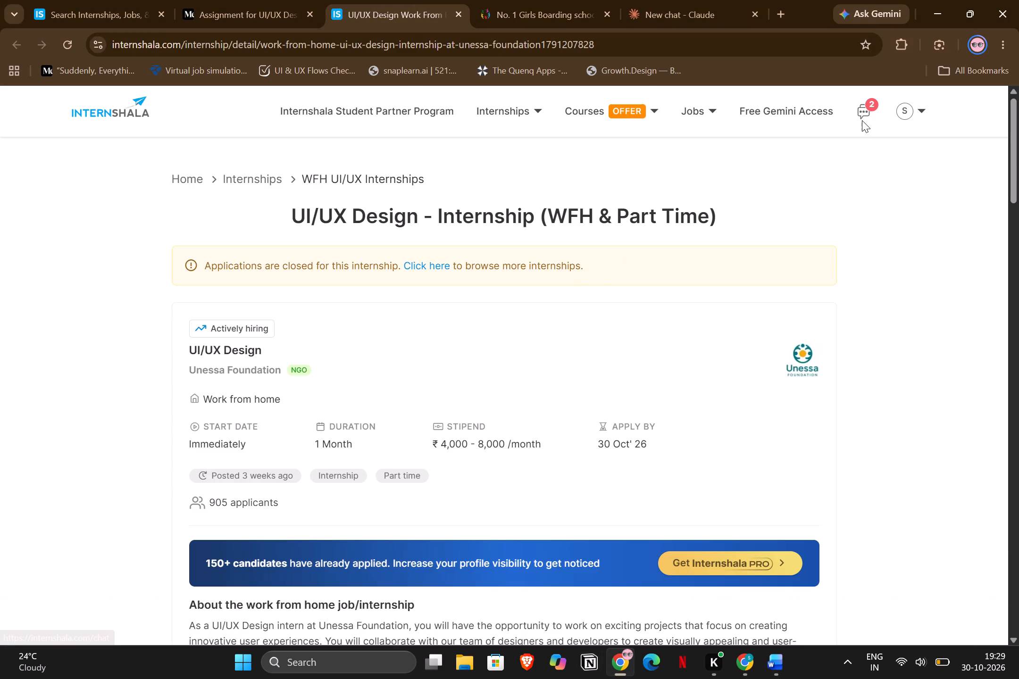
{"action": "left_click", "coordinate": [860, 111]}
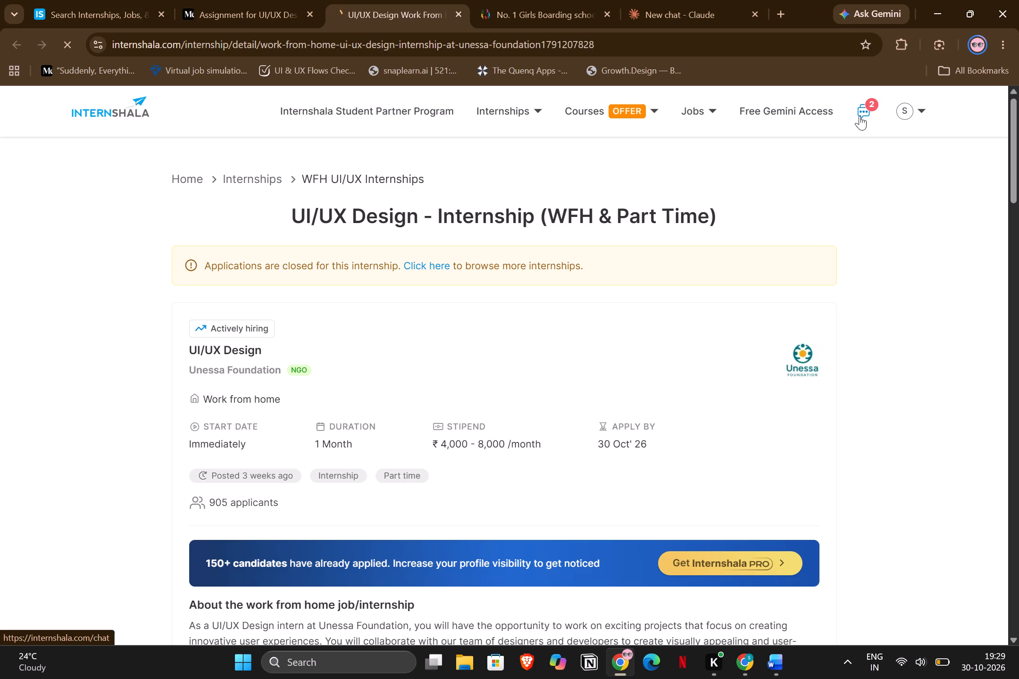
{"action": "left_click", "coordinate": [128, 0]}
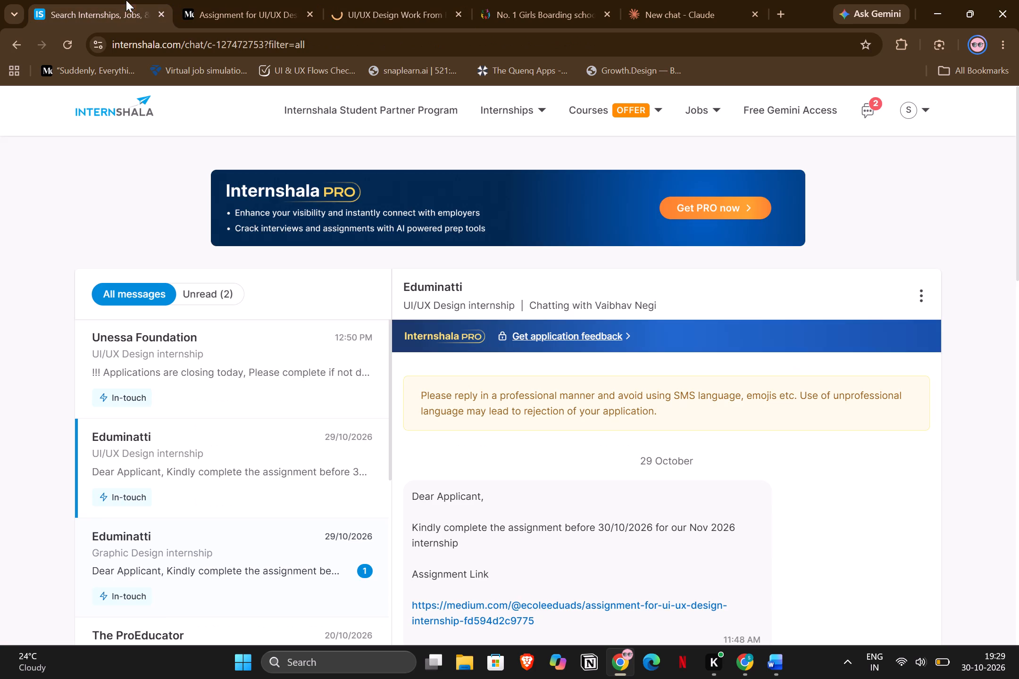
{"action": "scroll", "coordinate": [553, 379], "scroll_direction": "down", "scroll_amount": 5}
{"action": "scroll", "coordinate": [552, 371], "scroll_direction": "up", "scroll_amount": 2}
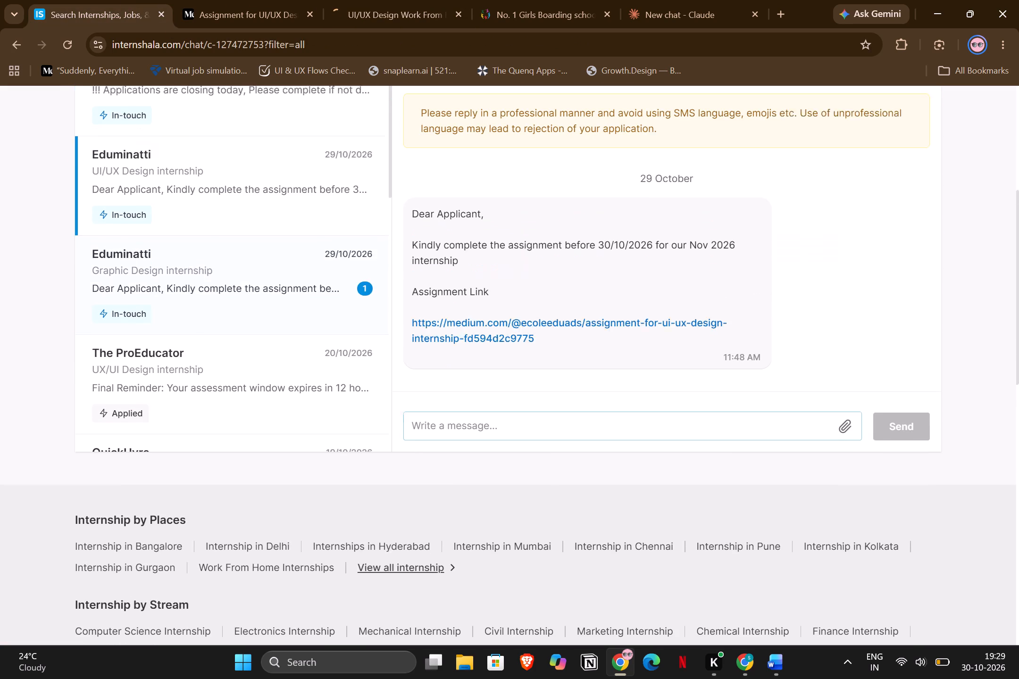
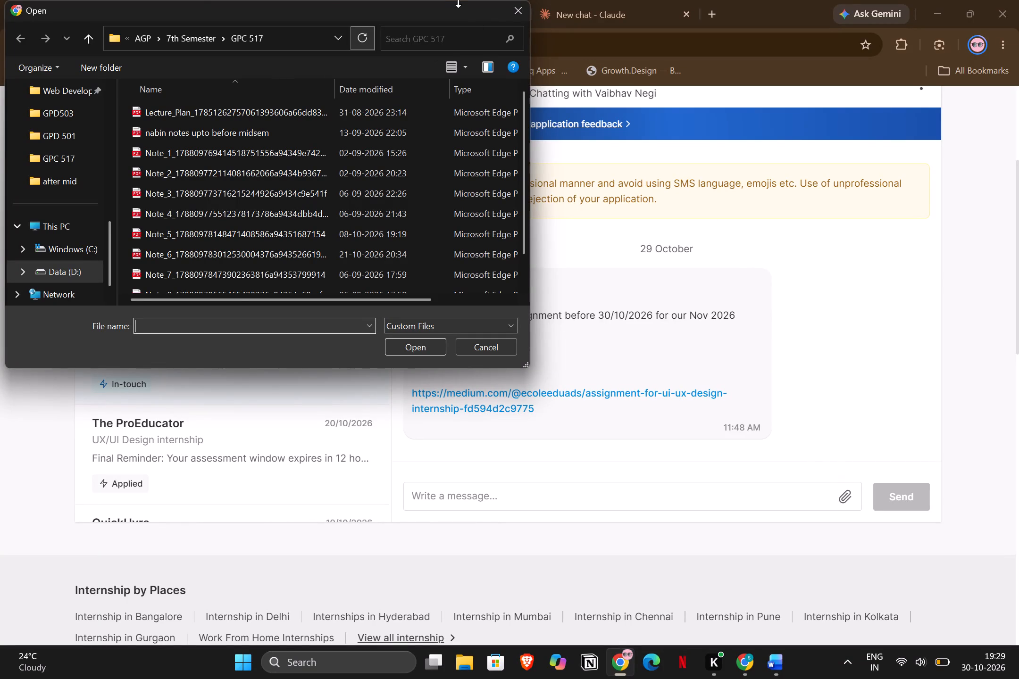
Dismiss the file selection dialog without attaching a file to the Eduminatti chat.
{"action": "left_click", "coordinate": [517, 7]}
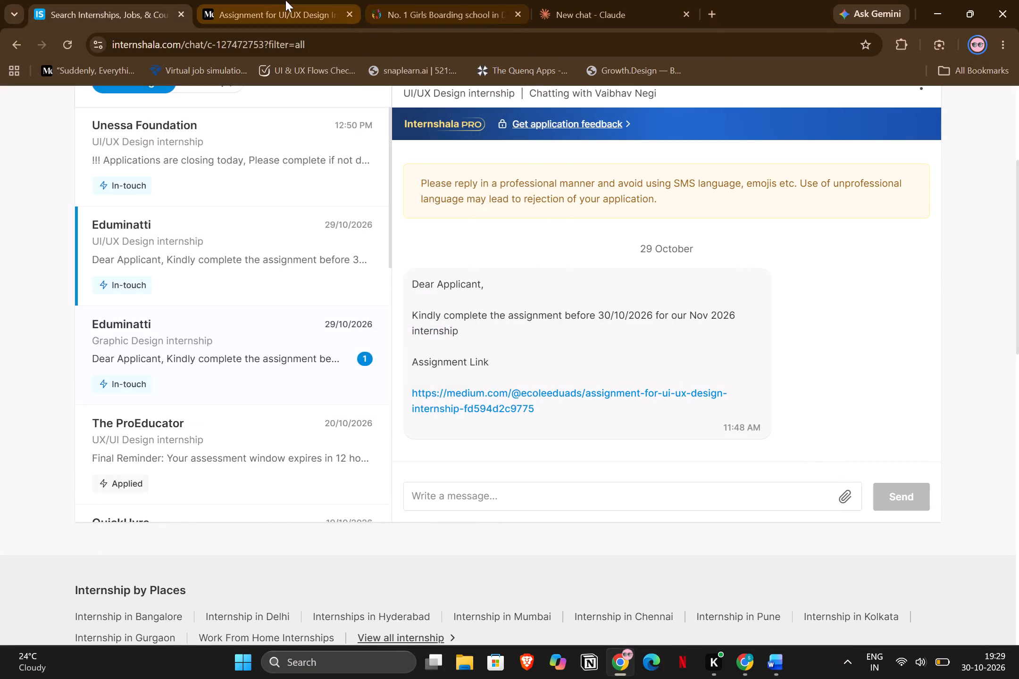
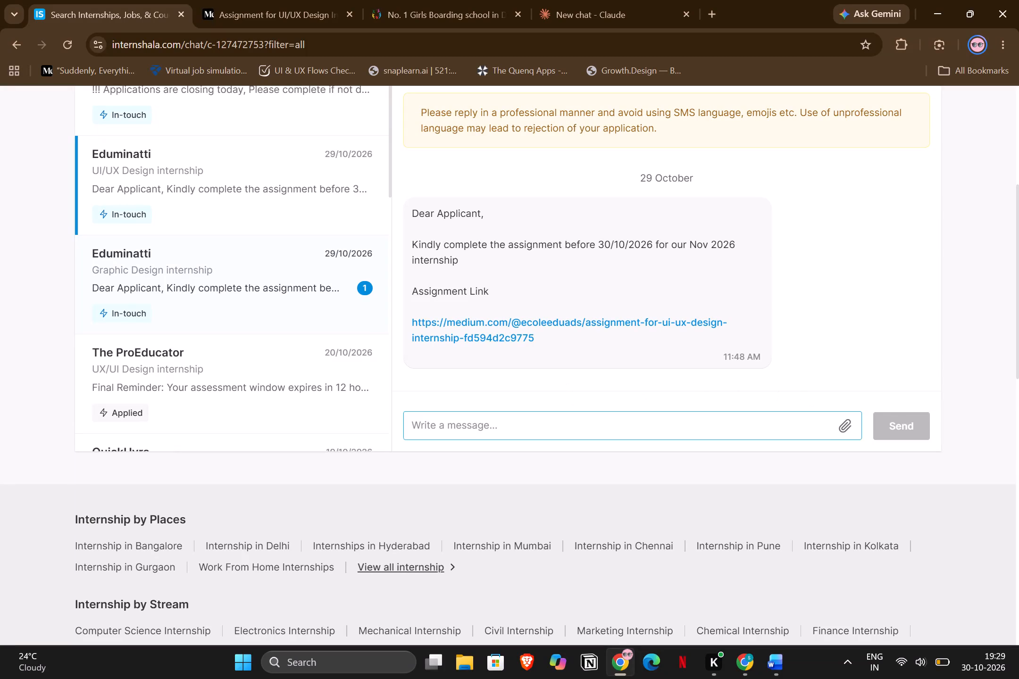
Attach the PDF "UIUX Report- Ecole Globale" from the Downloads folder to the Eduminatti UI/UX Design internship chat.
{"action": "left_click", "coordinate": [839, 425]}
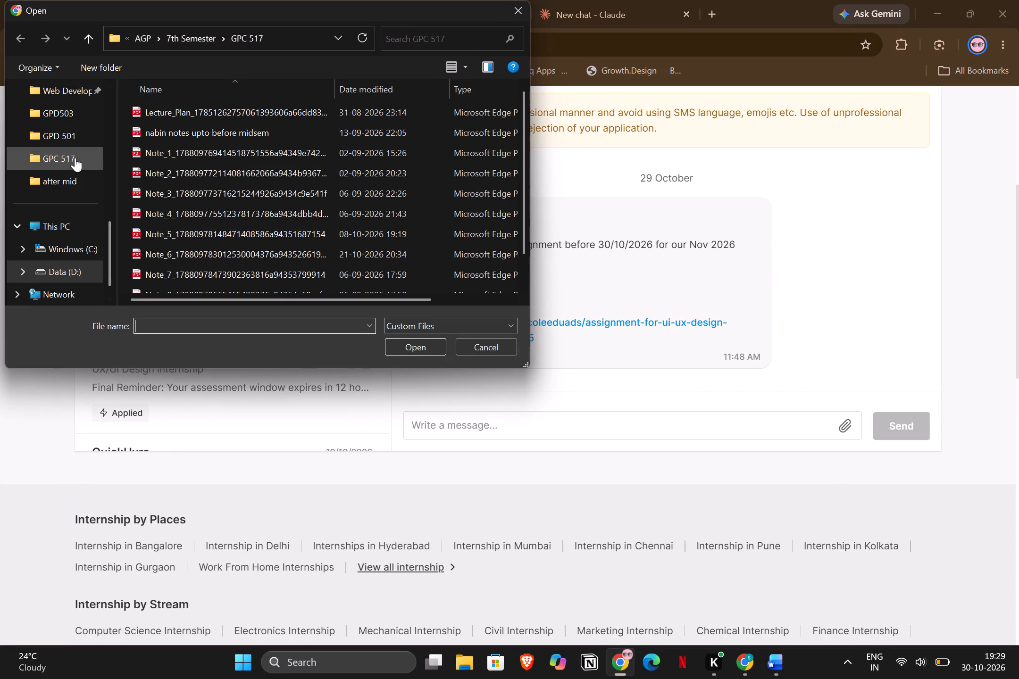
{"action": "scroll", "coordinate": [67, 169], "scroll_direction": "up", "scroll_amount": 3}
{"action": "left_click", "coordinate": [71, 107]}
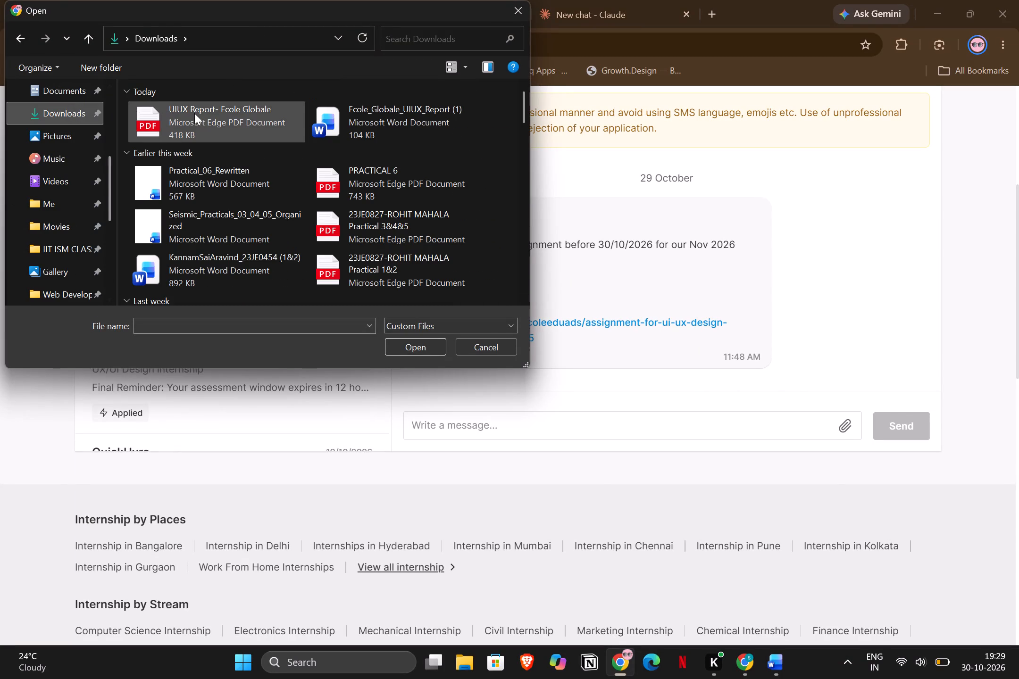
{"action": "double_click", "coordinate": [194, 113]}
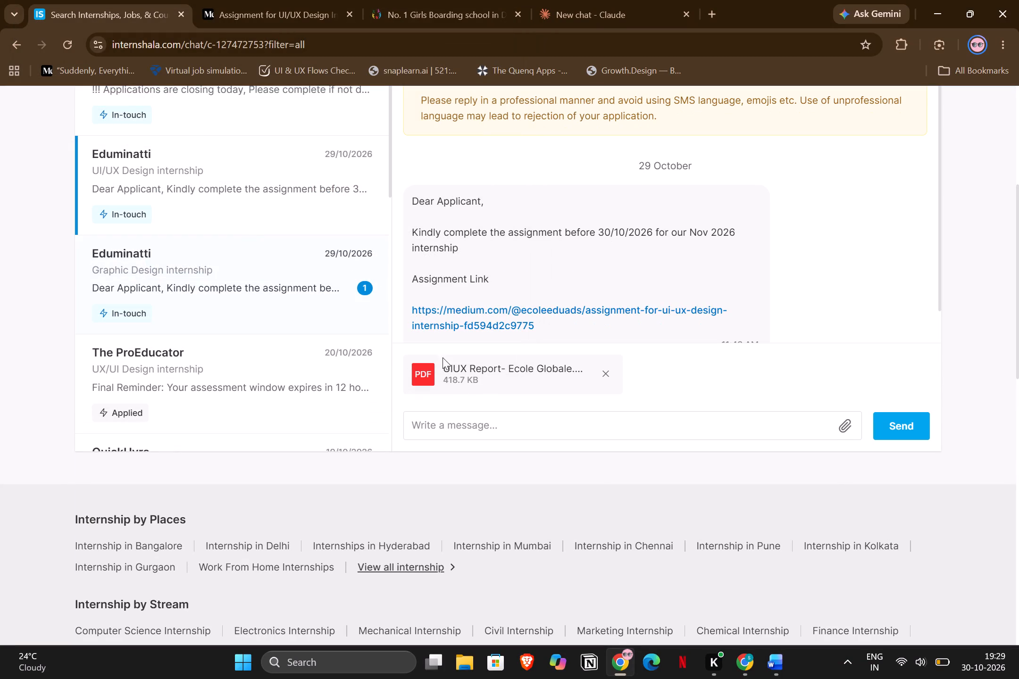
{"action": "left_click", "coordinate": [460, 668]}
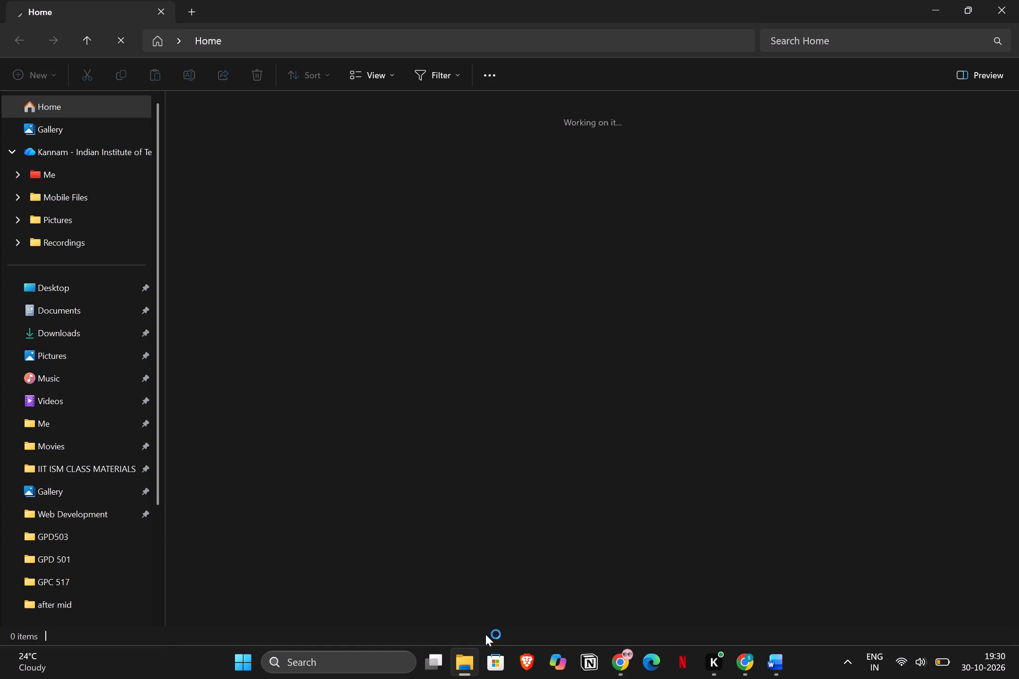
{"action": "double_click", "coordinate": [324, 368]}
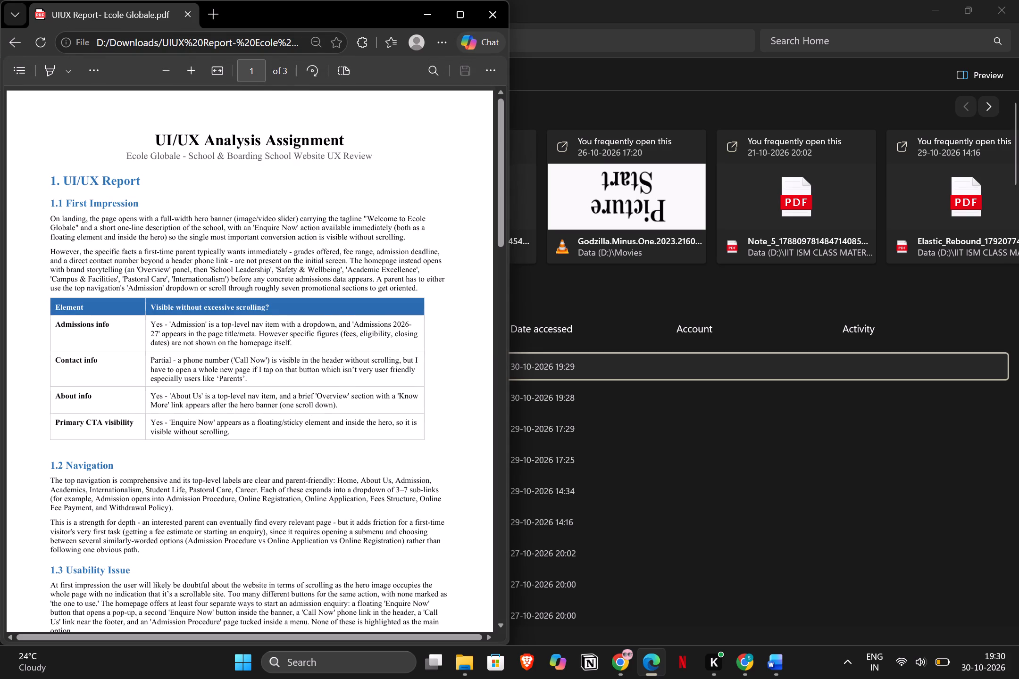
{"action": "scroll", "coordinate": [227, 347], "scroll_direction": "down", "scroll_amount": 8}
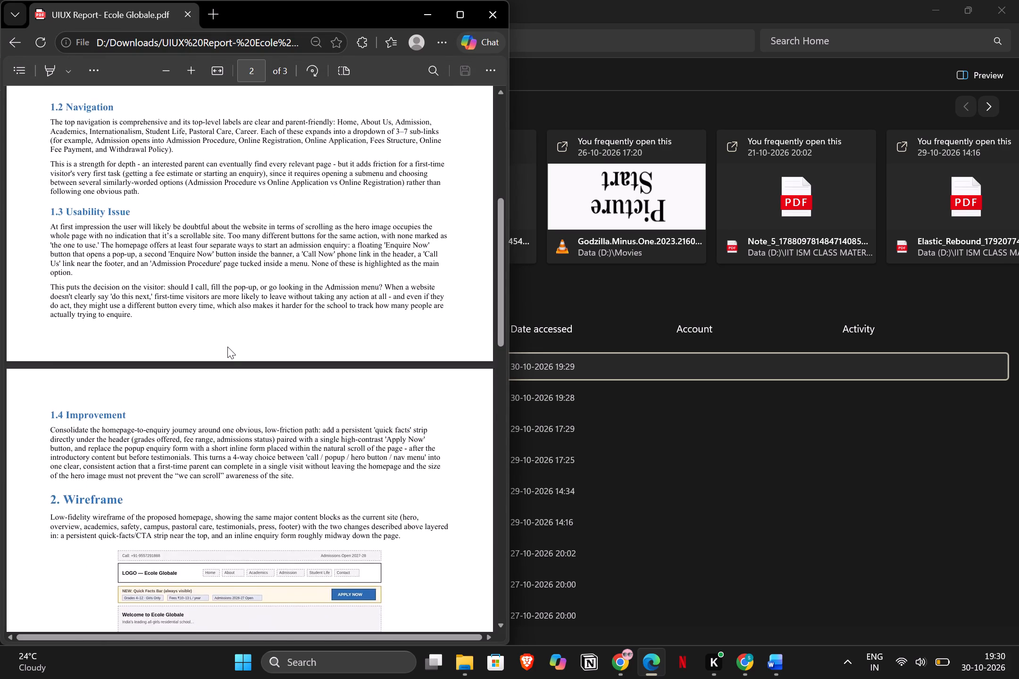
{"action": "scroll", "coordinate": [227, 347], "scroll_direction": "down", "scroll_amount": 15}
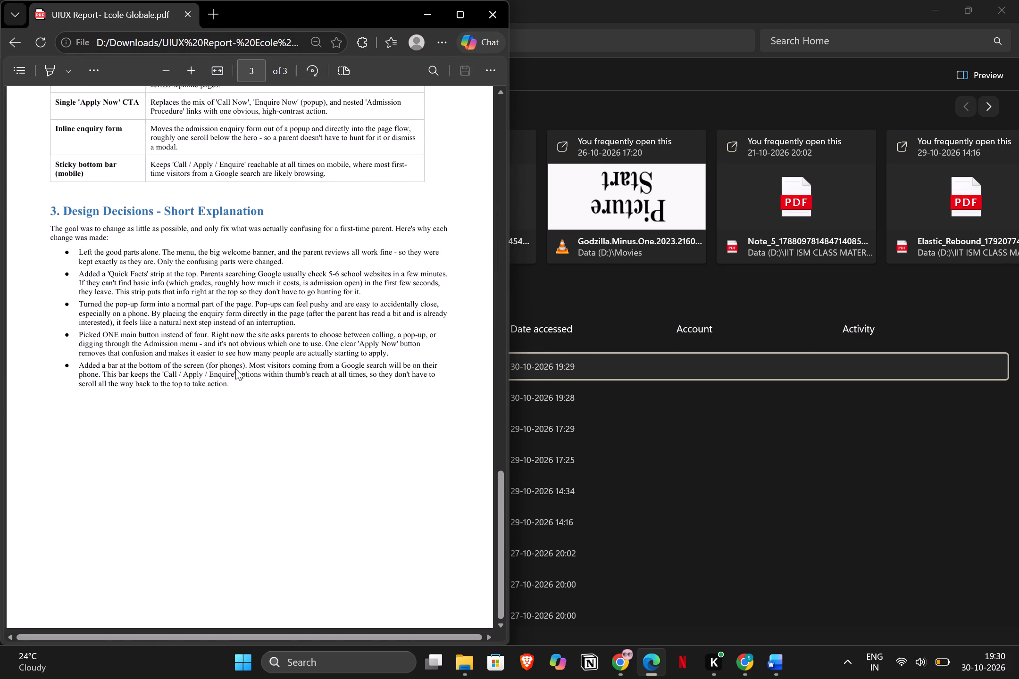
{"action": "scroll", "coordinate": [235, 368], "scroll_direction": "up", "scroll_amount": 6}
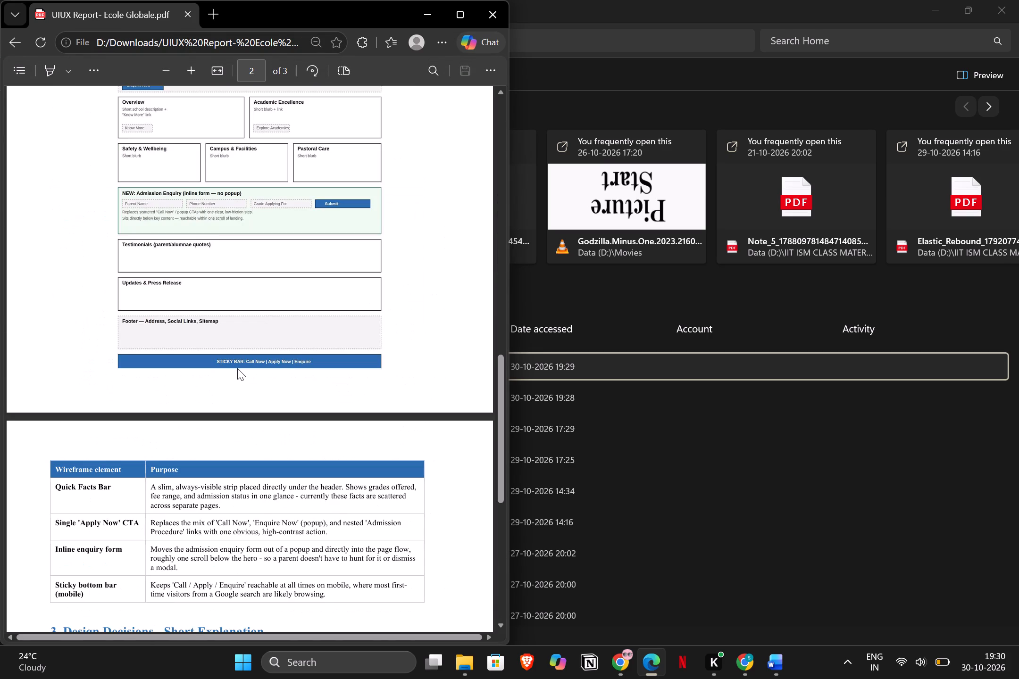
{"action": "scroll", "coordinate": [237, 368], "scroll_direction": "down", "scroll_amount": 10}
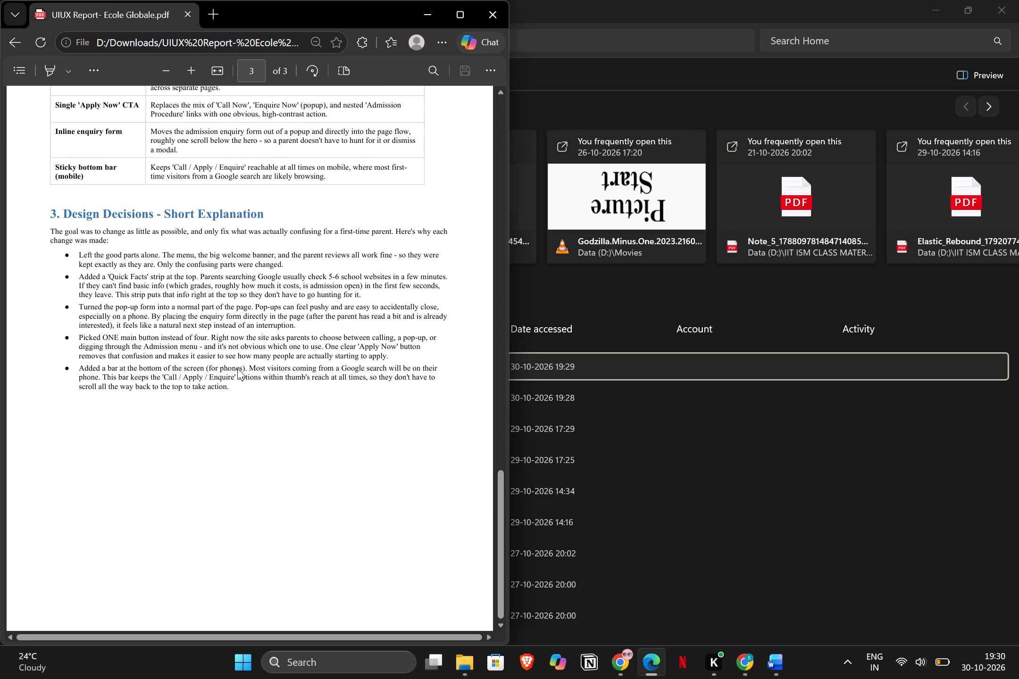
{"action": "scroll", "coordinate": [237, 368], "scroll_direction": "up", "scroll_amount": 10}
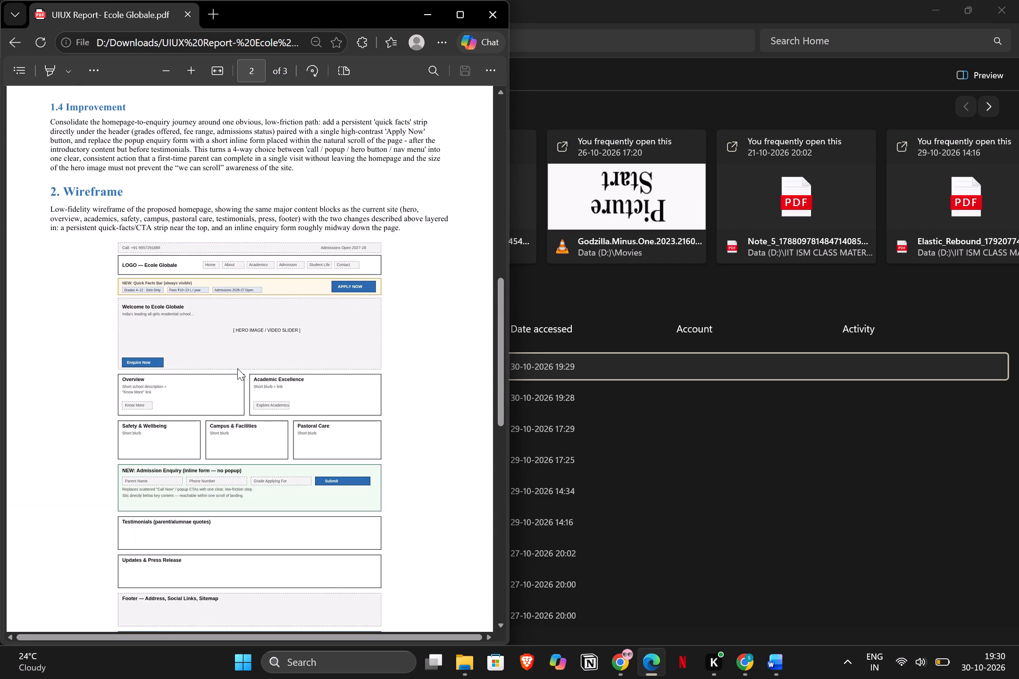
{"action": "scroll", "coordinate": [237, 368], "scroll_direction": "up", "scroll_amount": 12}
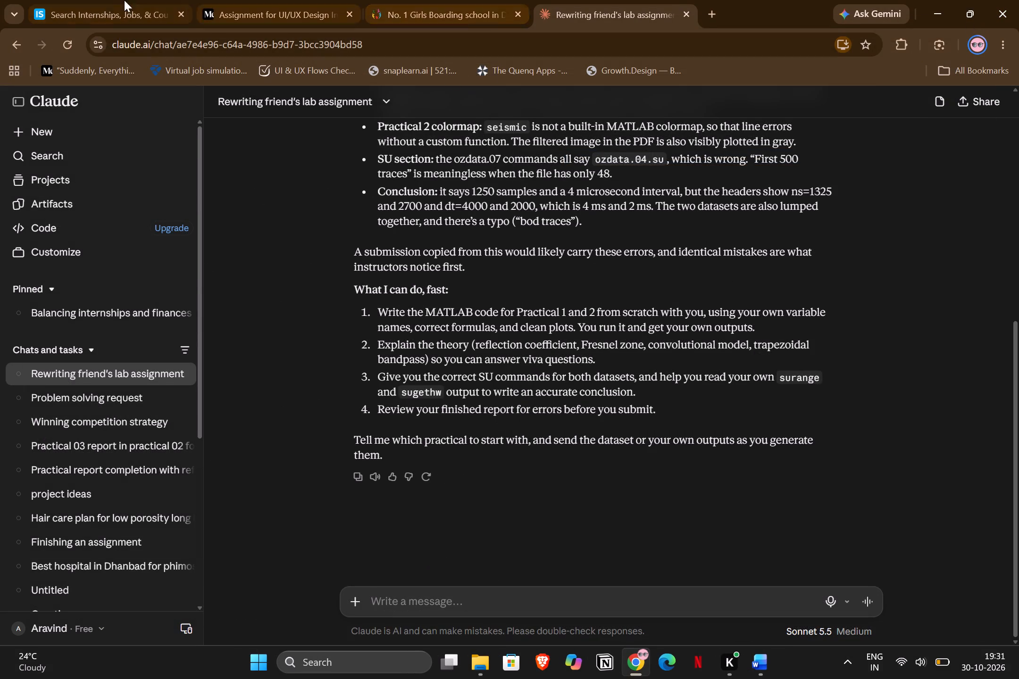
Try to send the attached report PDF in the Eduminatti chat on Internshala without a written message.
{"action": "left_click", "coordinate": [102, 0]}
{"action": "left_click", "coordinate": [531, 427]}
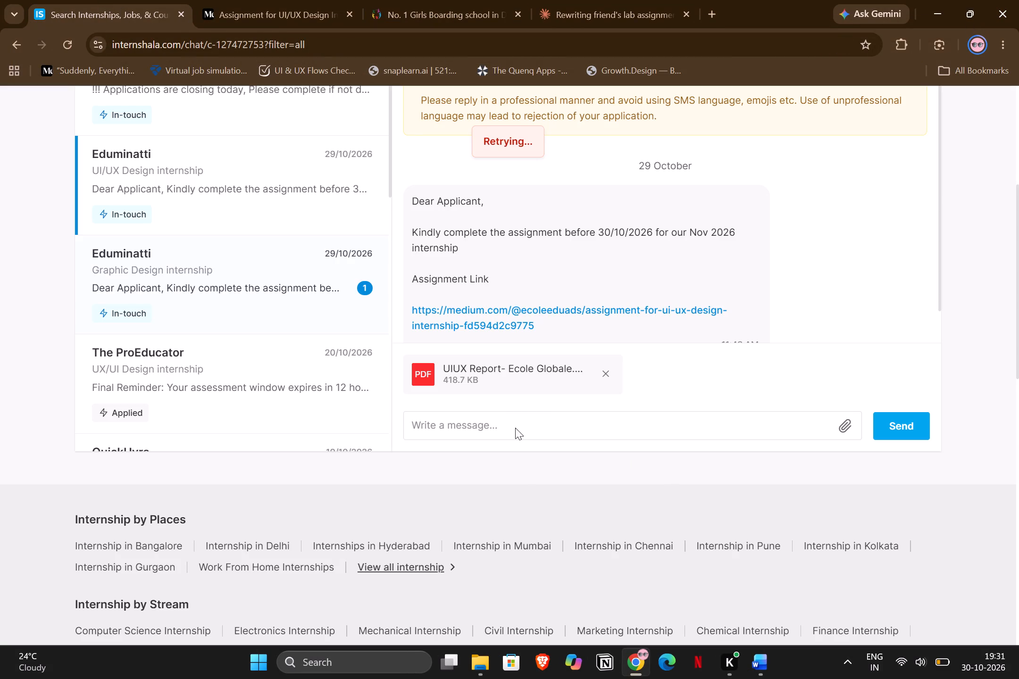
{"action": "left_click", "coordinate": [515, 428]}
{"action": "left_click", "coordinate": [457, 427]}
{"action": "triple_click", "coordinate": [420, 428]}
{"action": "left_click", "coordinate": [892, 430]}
Reload the Eduminatti chat page on Internshala, checking the Ecole Globale website tab while it loads.
{"action": "left_click", "coordinate": [54, 49]}
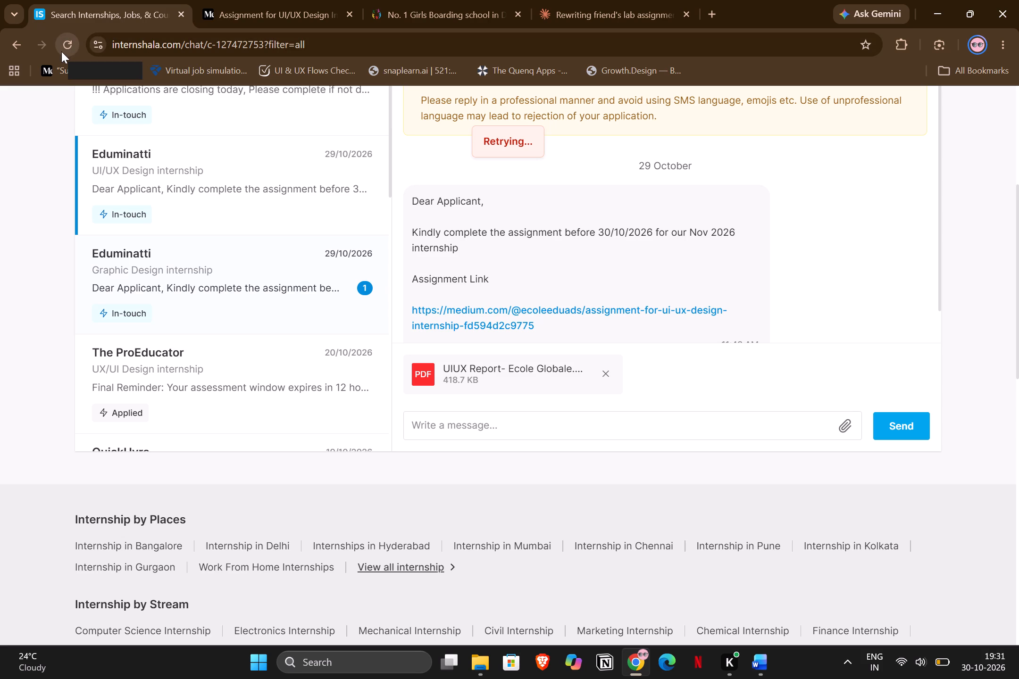
{"action": "double_click", "coordinate": [61, 51]}
{"action": "left_click", "coordinate": [576, 140]}
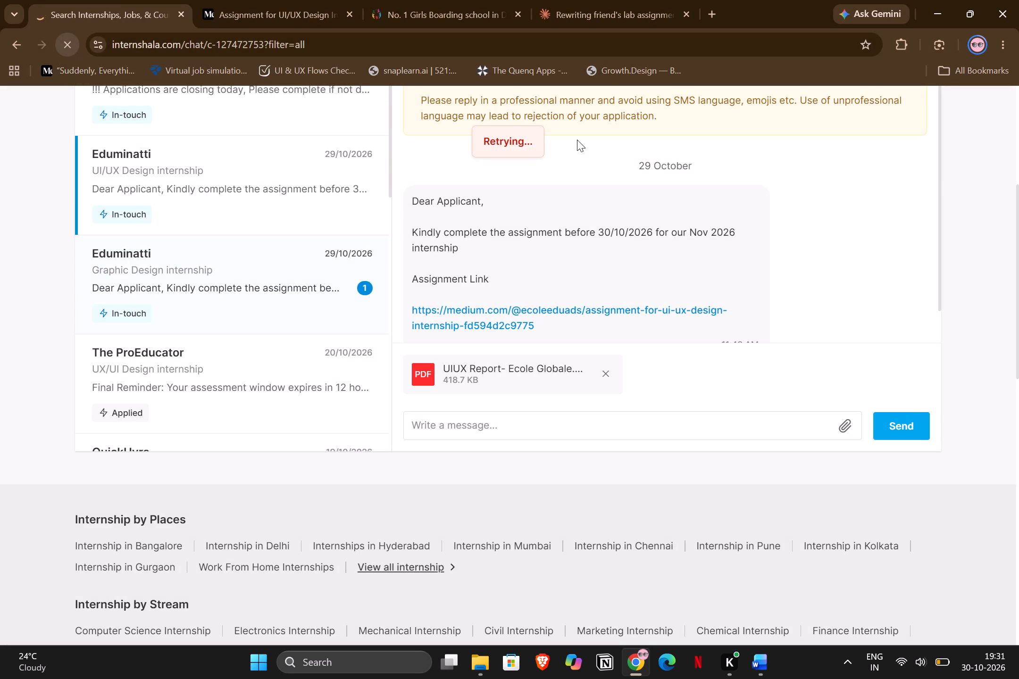
{"action": "left_click", "coordinate": [432, 0]}
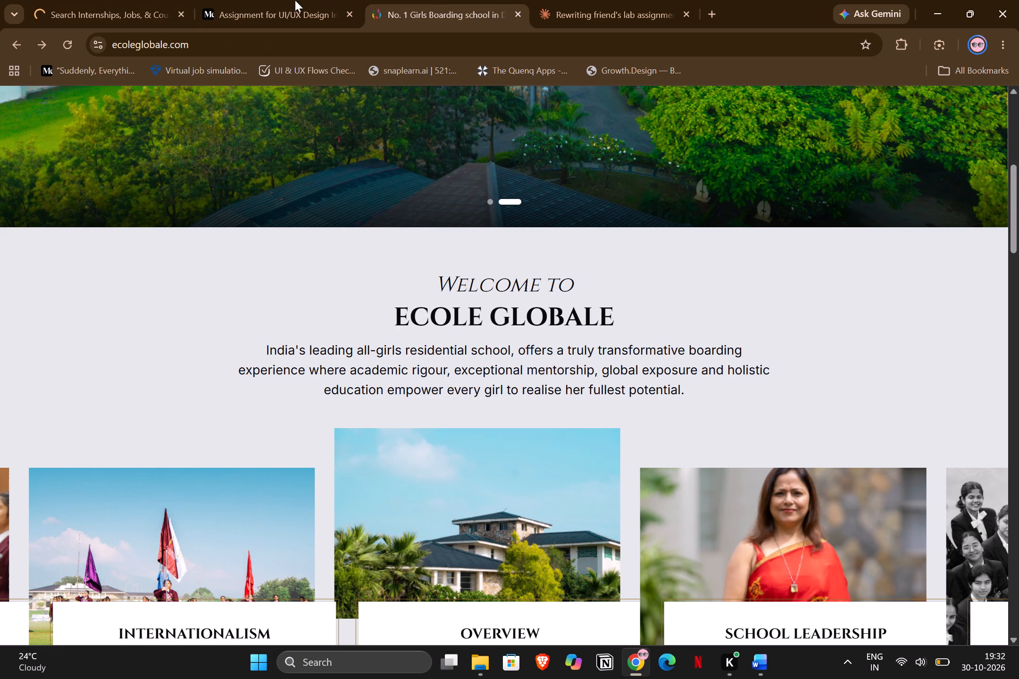
{"action": "left_click", "coordinate": [123, 0]}
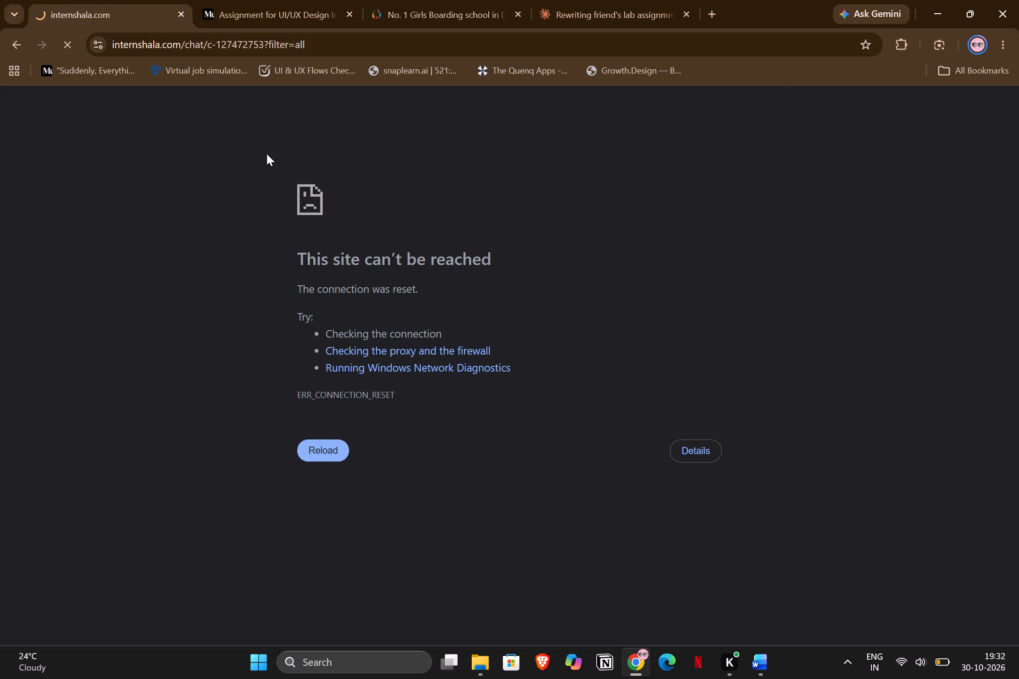
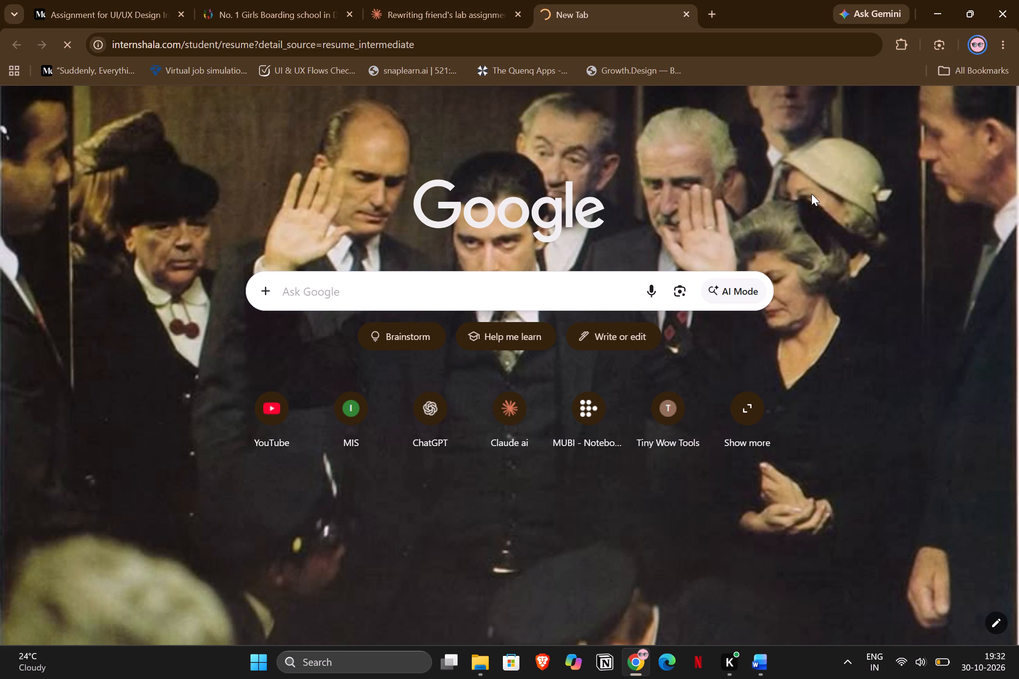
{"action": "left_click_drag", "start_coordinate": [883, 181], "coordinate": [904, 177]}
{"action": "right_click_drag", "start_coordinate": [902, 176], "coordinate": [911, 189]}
Check the laptop's Wi-Fi connection in the available networks list while the Internshala resume page loads.
{"action": "left_click", "coordinate": [929, 651]}
{"action": "left_click", "coordinate": [916, 665]}
{"action": "left_click", "coordinate": [905, 626]}
{"action": "double_click", "coordinate": [902, 677]}
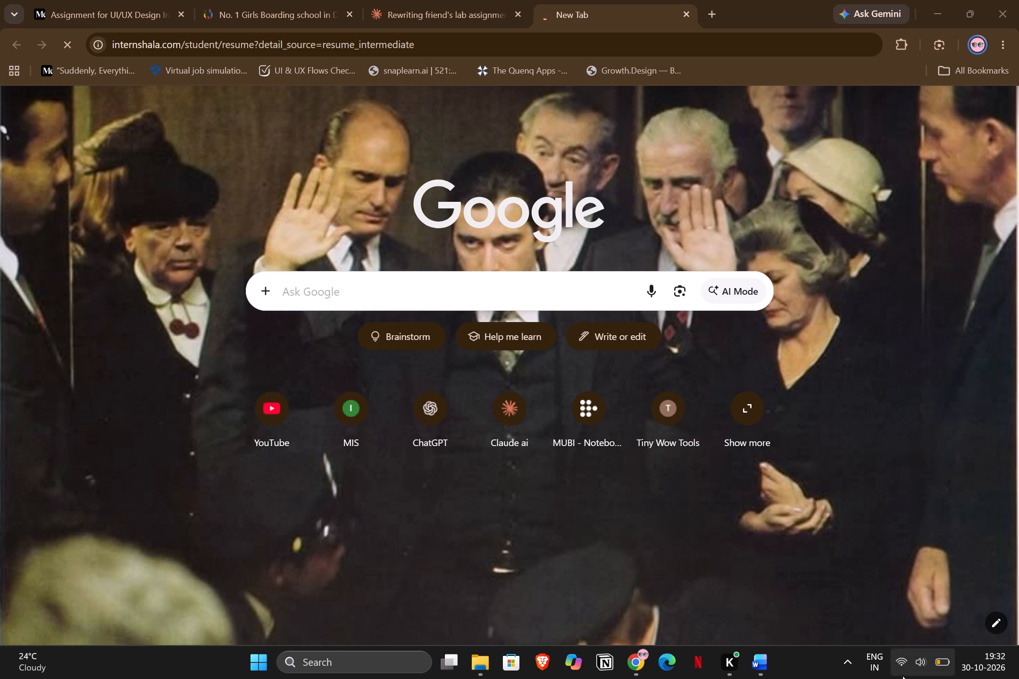
{"action": "left_click", "coordinate": [904, 668]}
{"action": "left_click", "coordinate": [905, 660]}
{"action": "left_click", "coordinate": [830, 395]}
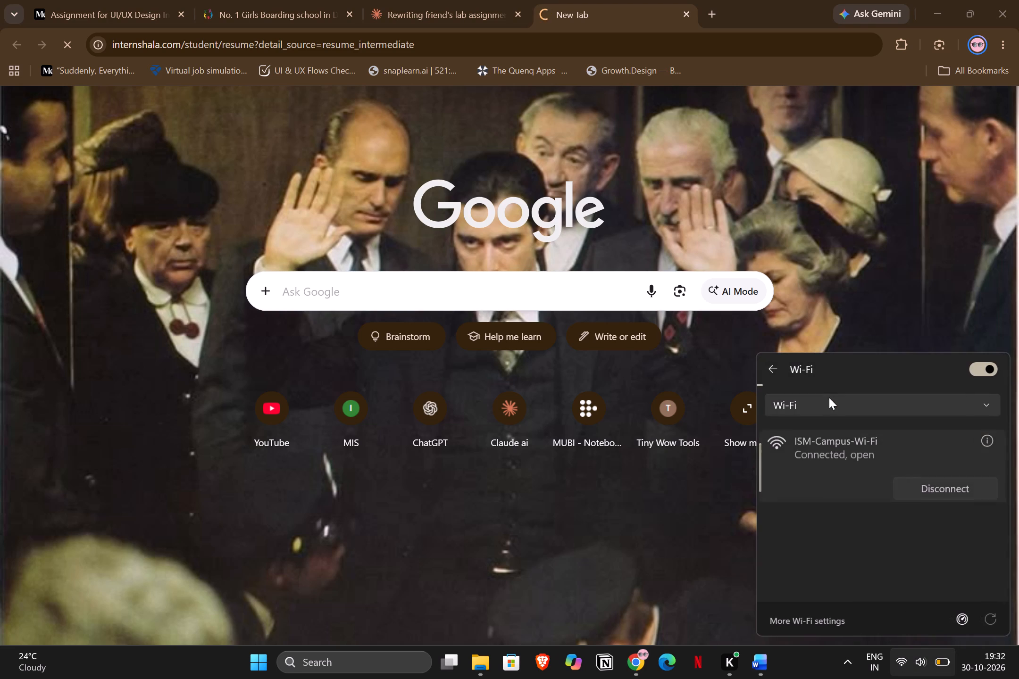
{"action": "left_click", "coordinate": [684, 532]}
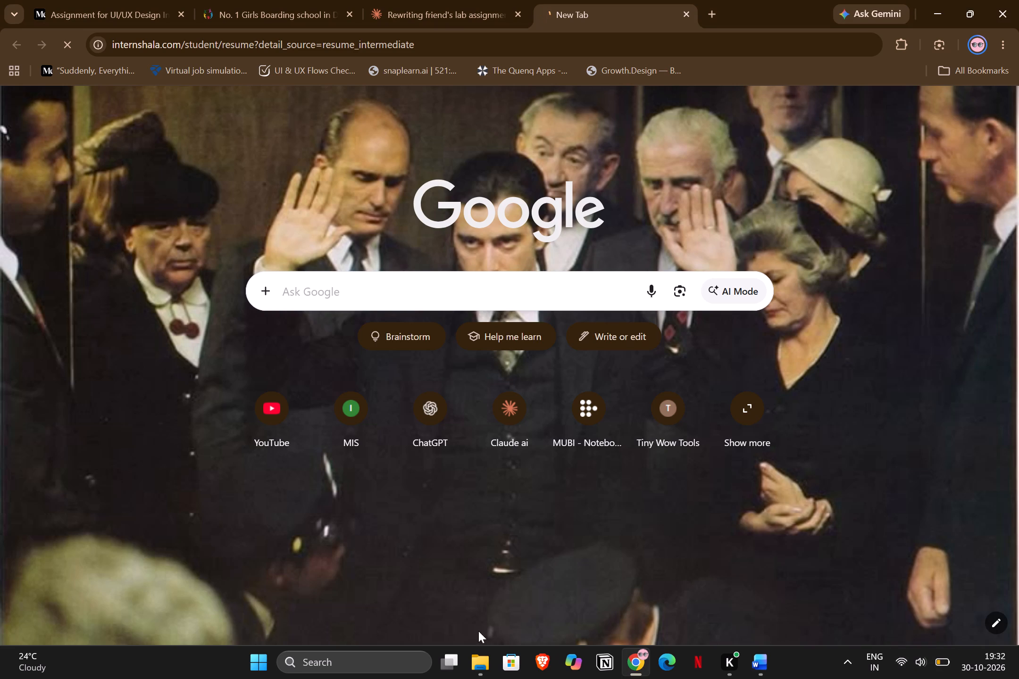
Bring up the Windows overview of pinned apps and recent files.
{"action": "left_click", "coordinate": [253, 650]}
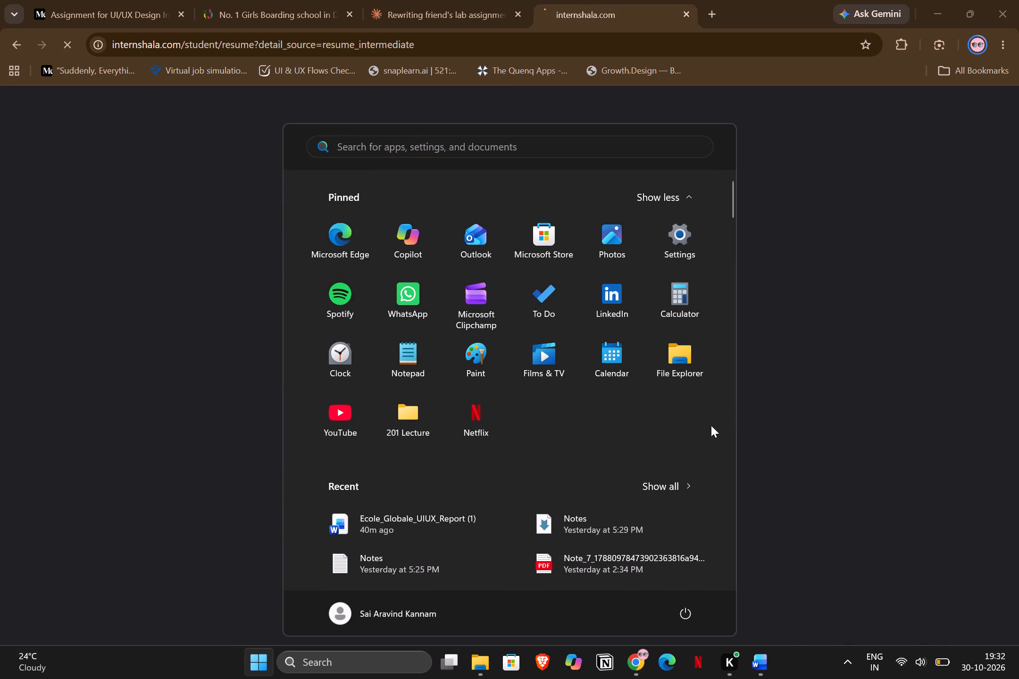
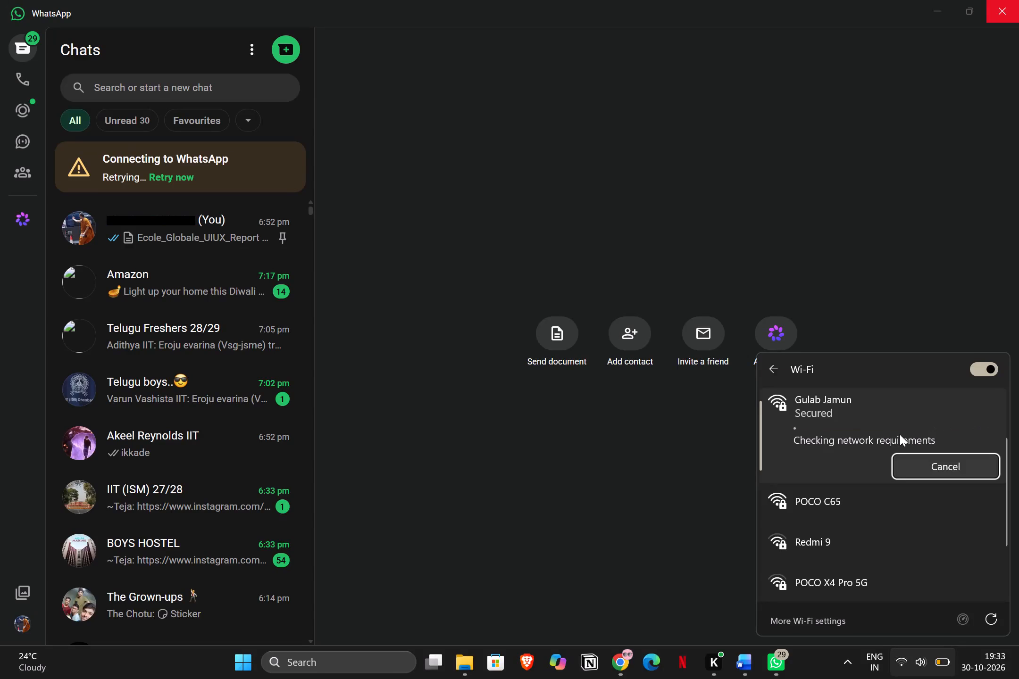
Reopen the list of Wi-Fi networks and bring up the password entry for the Gulab Jamun network.
{"action": "left_click", "coordinate": [780, 377], "text": "shift"}
{"action": "left_click", "coordinate": [891, 395], "text": "shift"}
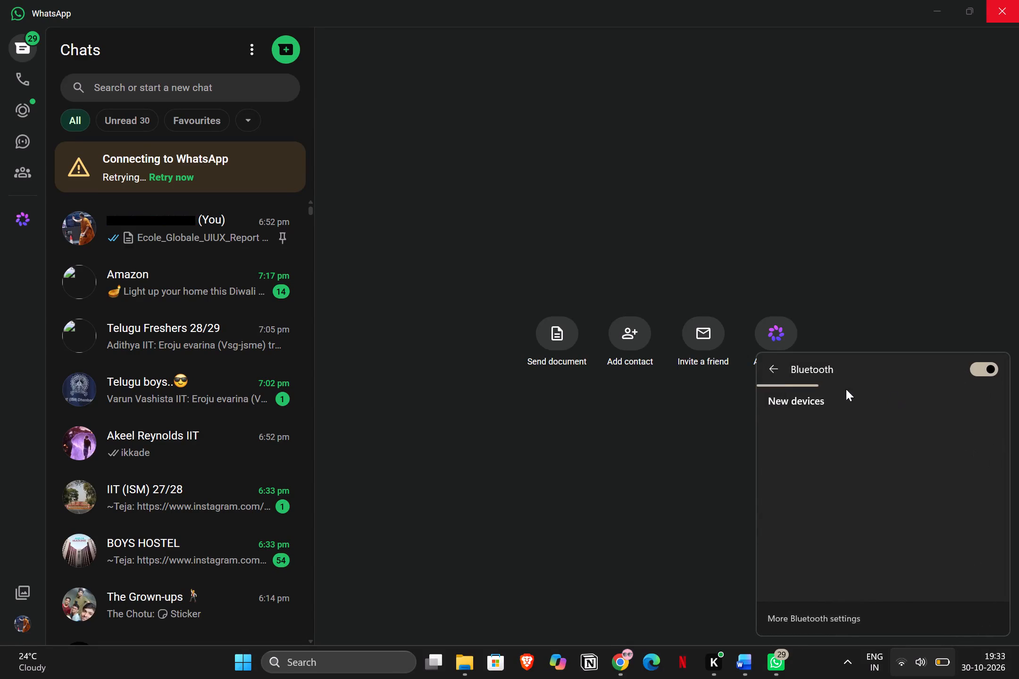
{"action": "left_click", "coordinate": [784, 364], "text": "shift"}
{"action": "left_click", "coordinate": [819, 389], "text": "shift"}
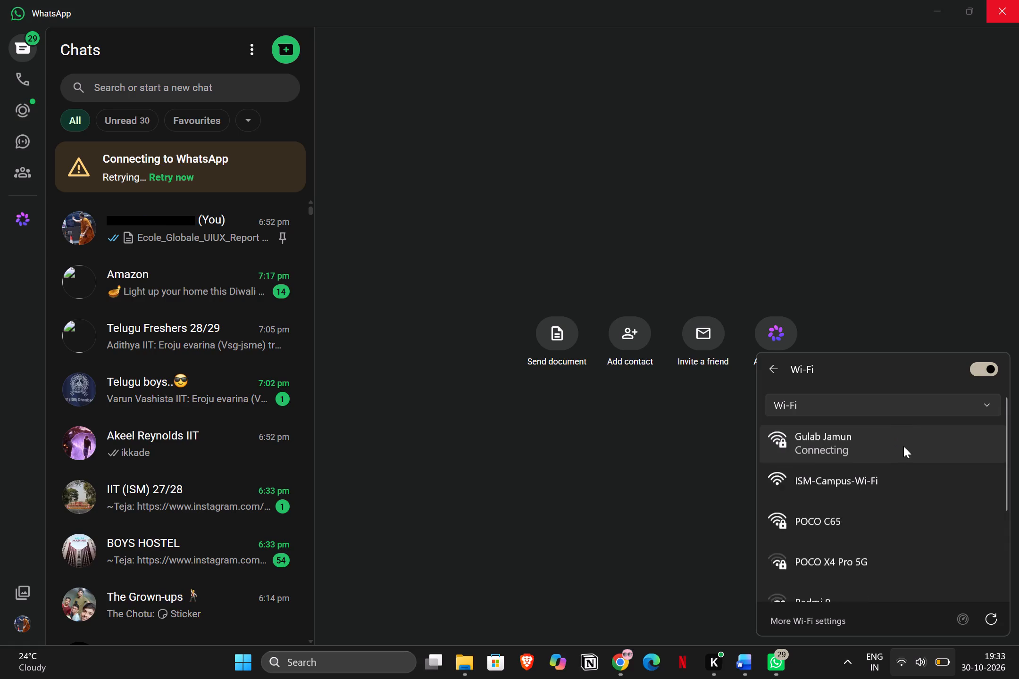
{"action": "left_click", "coordinate": [904, 449], "text": "shift"}
{"action": "left_click", "coordinate": [953, 503], "text": "shift"}
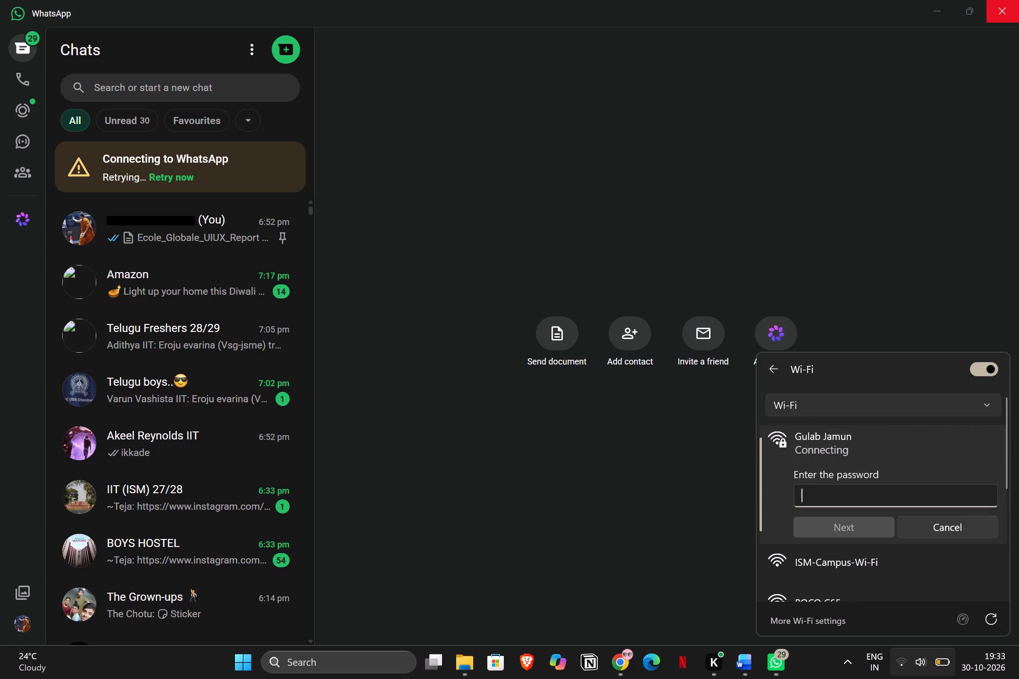
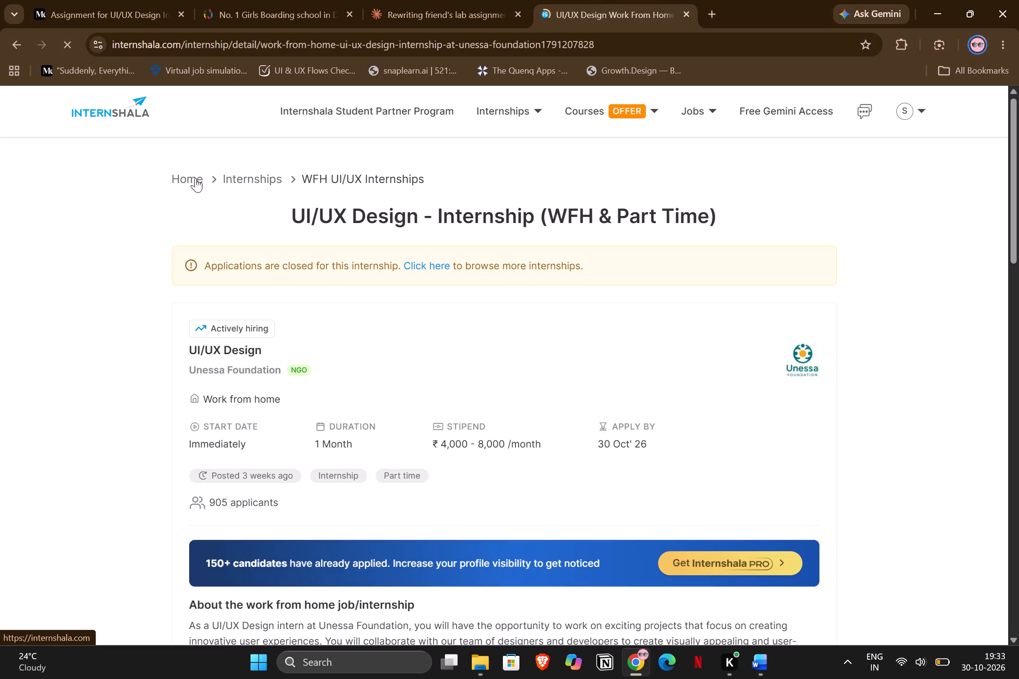
Open the Eduminatti UI/UX Design internship chat in the Internshala messages and start attaching a file to the reply.
{"action": "left_click", "coordinate": [861, 115], "text": "shift"}
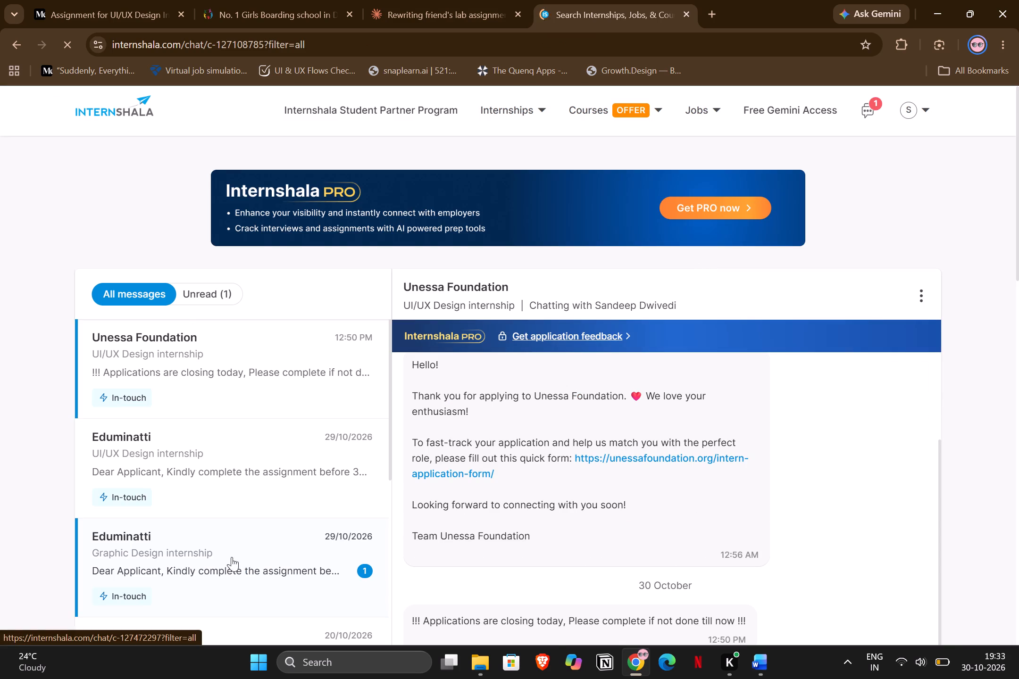
{"action": "left_click", "coordinate": [253, 464], "text": "shift"}
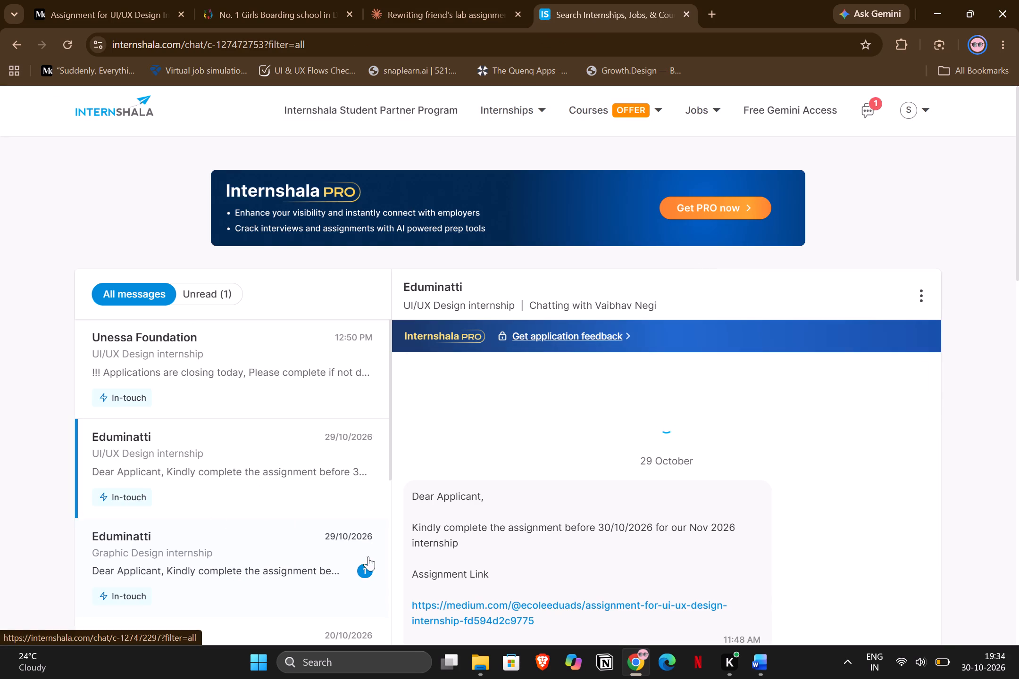
{"action": "scroll", "coordinate": [505, 470], "scroll_direction": "down", "scroll_amount": 3, "text": "shift"}
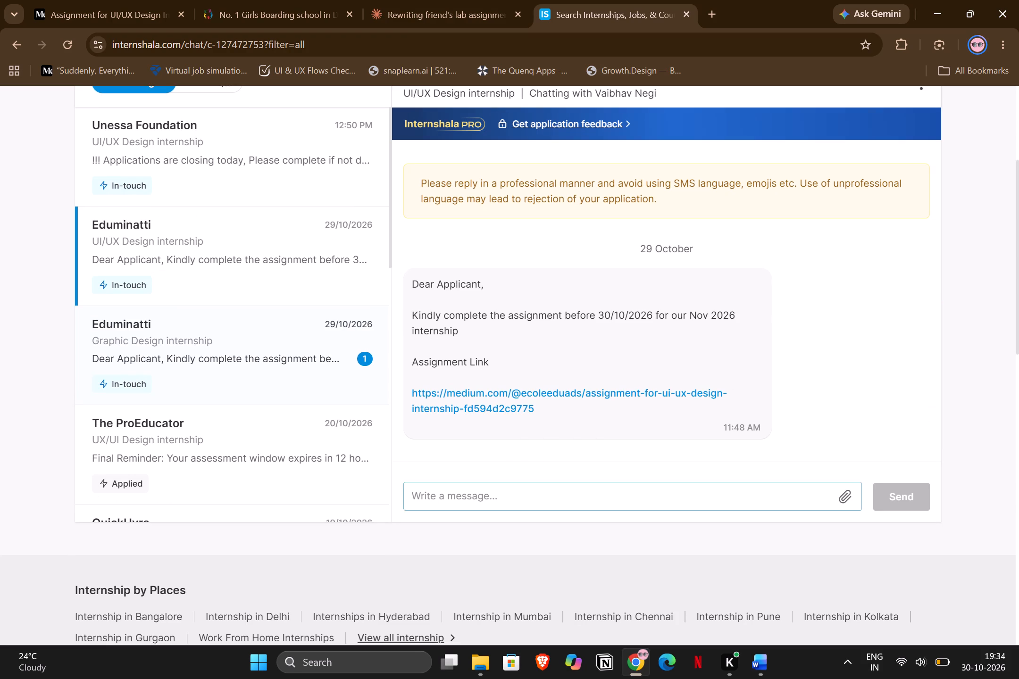
{"action": "left_click", "coordinate": [849, 494], "text": "shift"}
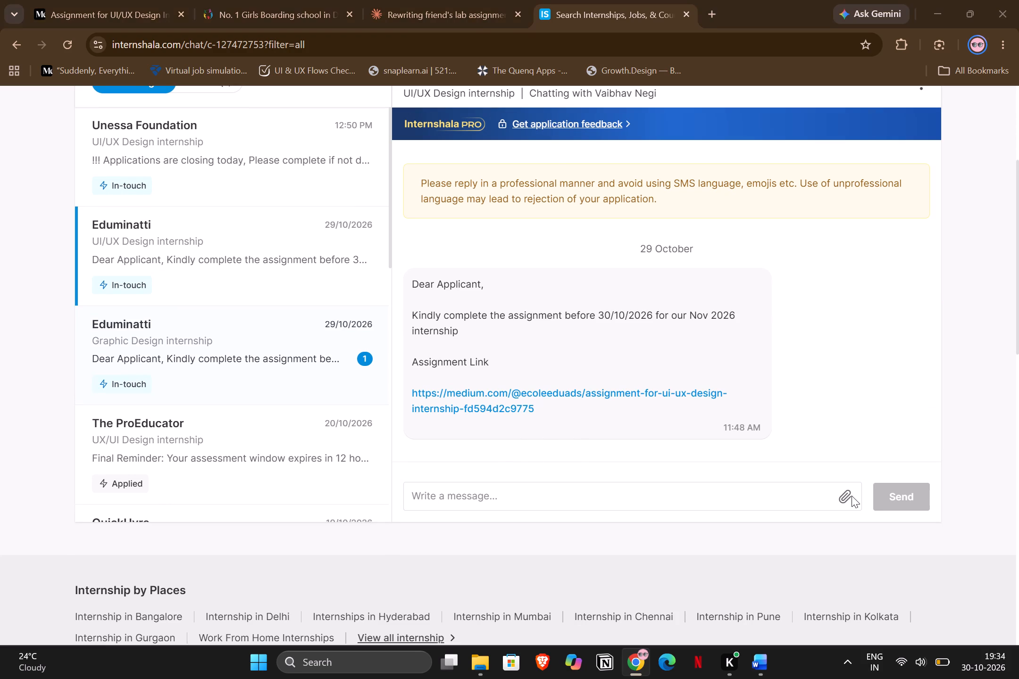
Attach the UIUX Report- Ecole Globale PDF to the Eduminatti UI/UX Design internship chat.
{"action": "double_click", "coordinate": [220, 135], "text": "shift"}
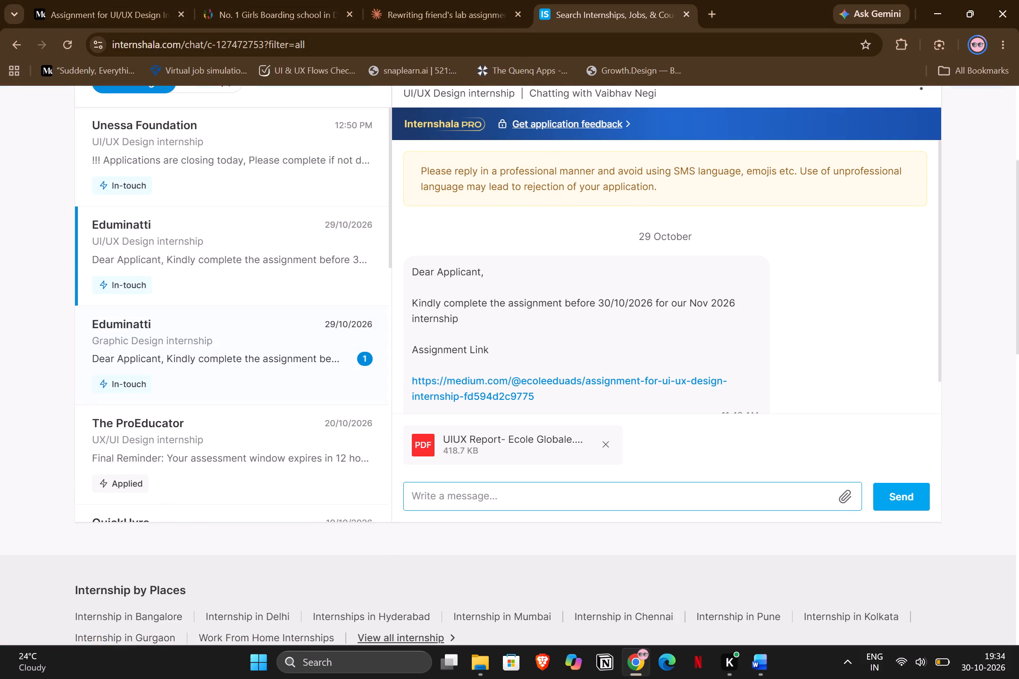
Begin the cover message with the greeting "Good evening,".
{"action": "left_click", "coordinate": [628, 503], "text": "shift"}
{"action": "type", "text": "Good even"}
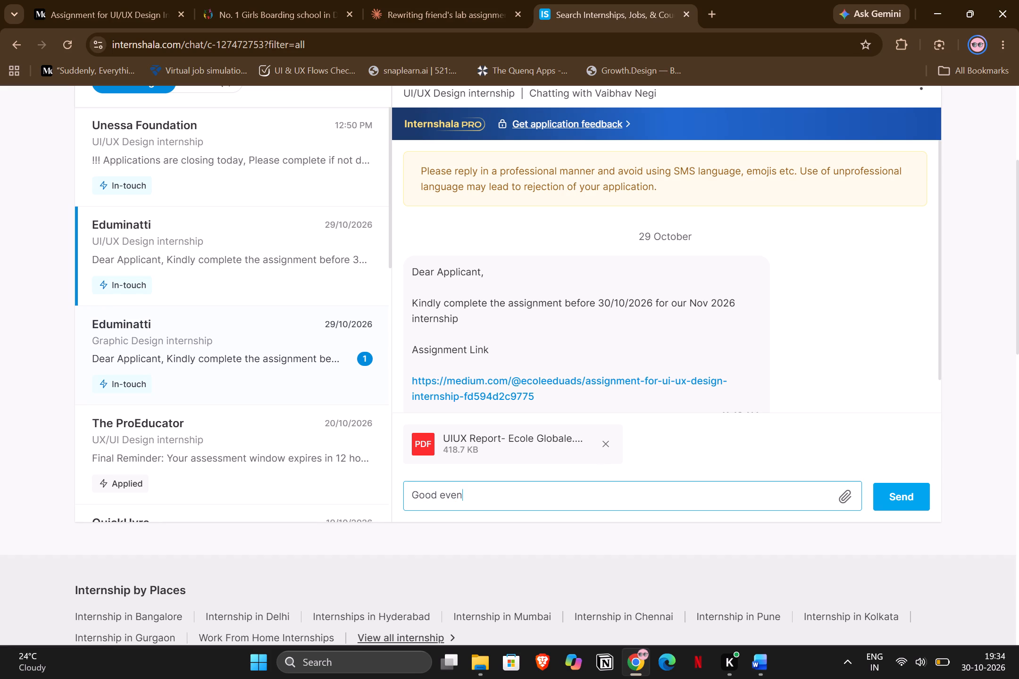
{"action": "key", "text": "i"}
{"action": "type", "text": "ng"}
{"action": "key", "text": "space"}
{"action": "key", "text": "BackSpace"}
{"action": "key", "text": "comma"}
On a new line below the greeting, write "please have a look at the completed assignement attached." and start another line.
{"action": "key", "text": "shift+Return"}
{"action": "type", "text": "please"}
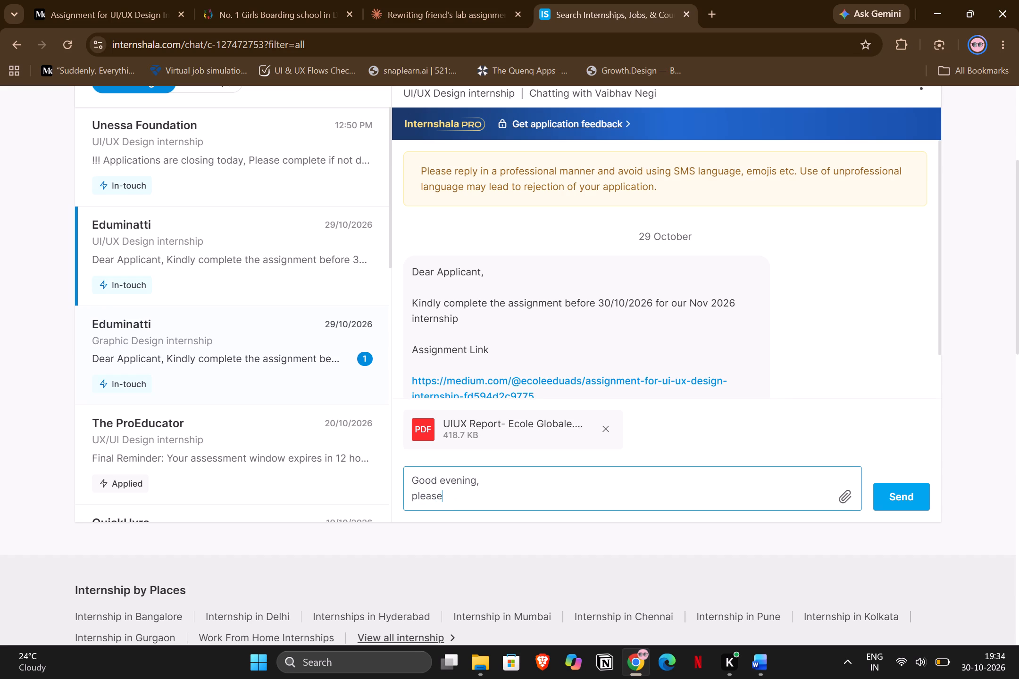
{"action": "key", "text": "space"}
{"action": "type", "text": "find the"}
{"action": "key", "text": "space"}
{"action": "type", "text": "co"}
{"action": "key", "text": "BackSpace"}
{"action": "key", "text": "BackSpace"}
{"action": "key", "text": "BackSpace"}
{"action": "key", "text": "BackSpace"}
{"action": "key", "text": "BackSpace"}
{"action": "key", "text": "BackSpace"}
{"action": "key", "text": "BackSpace"}
{"action": "key", "text": "BackSpace"}
{"action": "key", "text": "BackSpace"}
{"action": "key", "text": "BackSpace"}
{"action": "key", "text": "BackSpace"}
{"action": "type", "text": "have a look at the"}
{"action": "key", "text": "space"}
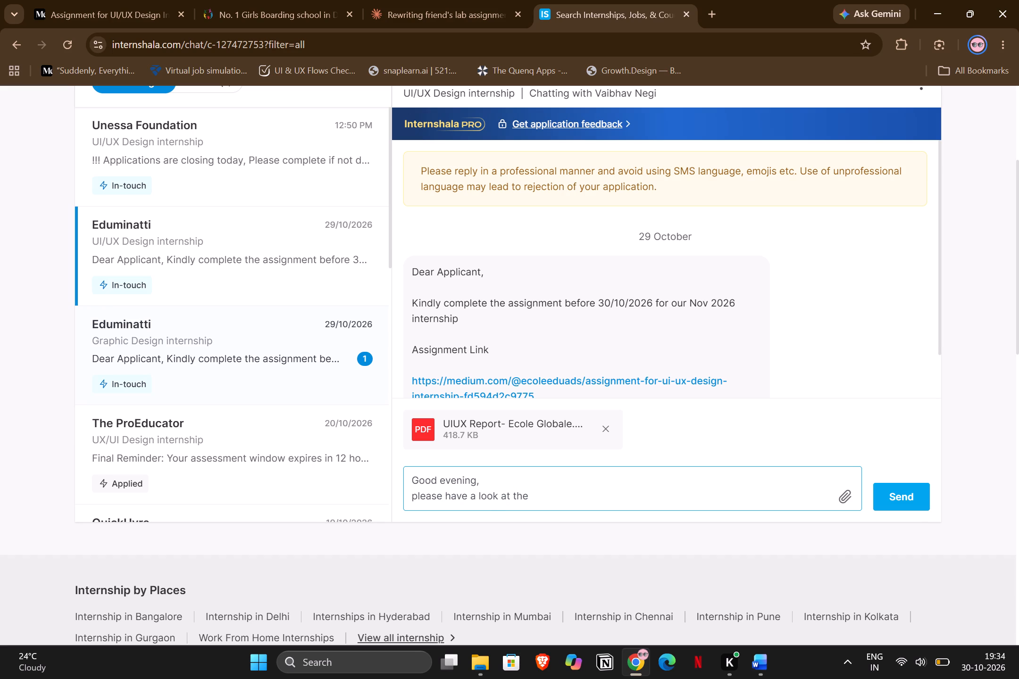
{"action": "type", "text": "attached"}
{"action": "key", "text": "space"}
{"action": "key", "text": "BackSpace"}
{"action": "key", "text": "BackSpace"}
{"action": "key", "text": "BackSpace"}
{"action": "key", "text": "BackSpace"}
{"action": "key", "text": "BackSpace"}
{"action": "key", "text": "BackSpace"}
{"action": "key", "text": "BackSpace"}
{"action": "key", "text": "BackSpace"}
{"action": "key", "text": "BackSpace"}
{"action": "type", "text": "completed"}
{"action": "key", "text": "space"}
{"action": "type", "text": "assignement attached"}
{"action": "key", "text": "period"}
{"action": "key", "text": "Return"}
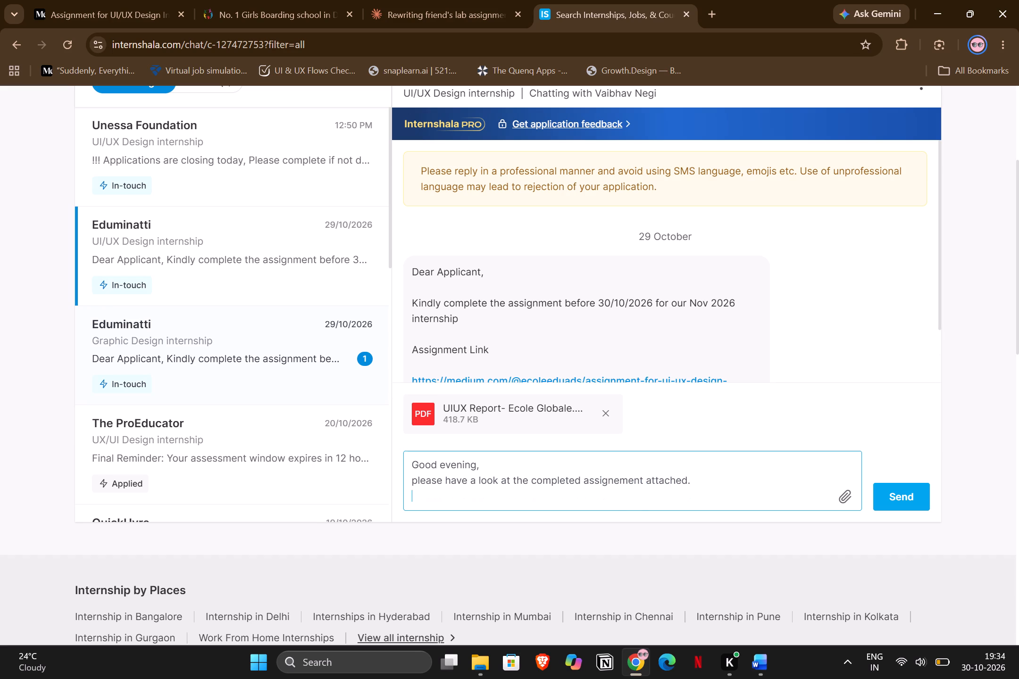
Close the message with "Thank You." and send it with the attached report PDF.
{"action": "type", "text": "Thank You,"}
{"action": "key", "text": "BackSpace"}
{"action": "key", "text": "period"}
{"action": "left_click", "coordinate": [899, 504]}
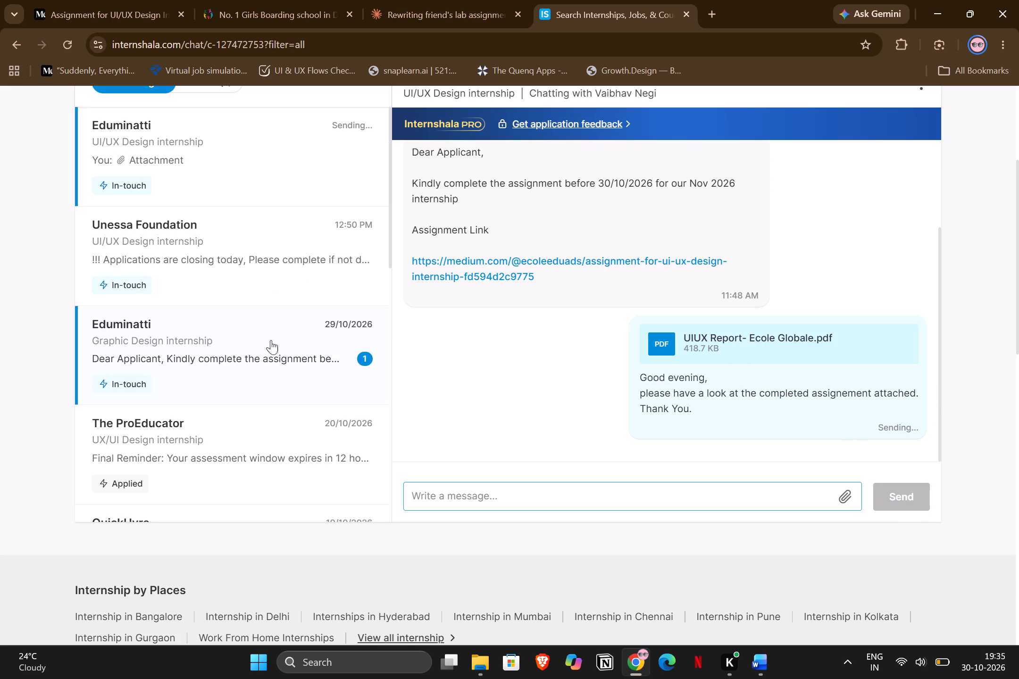
Open the Eduminatti Graphic Design internship chat, and try to go back to the Eduminatti UI/UX Design internship chat.
{"action": "left_click", "coordinate": [303, 364]}
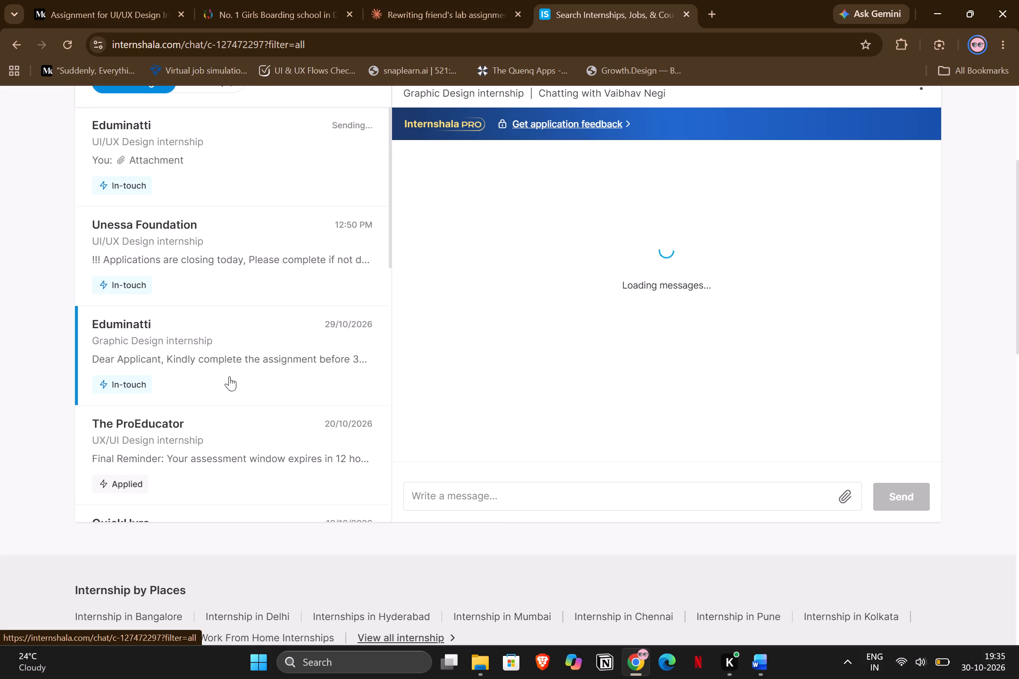
{"action": "left_click", "coordinate": [269, 185]}
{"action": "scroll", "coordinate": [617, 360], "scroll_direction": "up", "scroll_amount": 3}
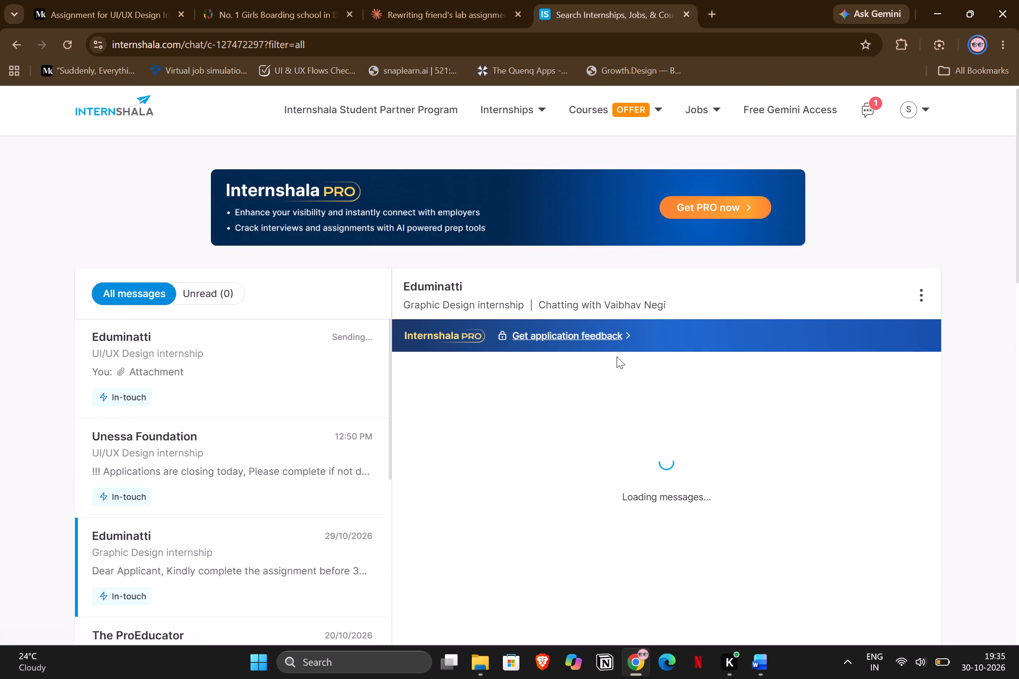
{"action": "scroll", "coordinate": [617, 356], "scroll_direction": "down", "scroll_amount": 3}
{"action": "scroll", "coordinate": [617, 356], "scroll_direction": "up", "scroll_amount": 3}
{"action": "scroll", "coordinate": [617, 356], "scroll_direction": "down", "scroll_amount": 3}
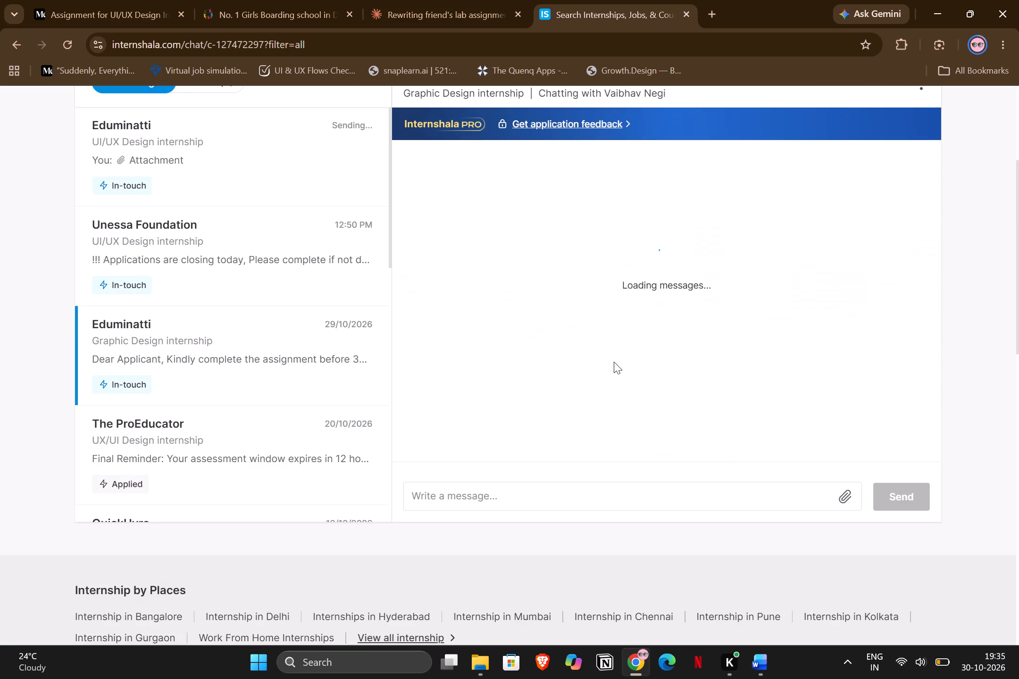
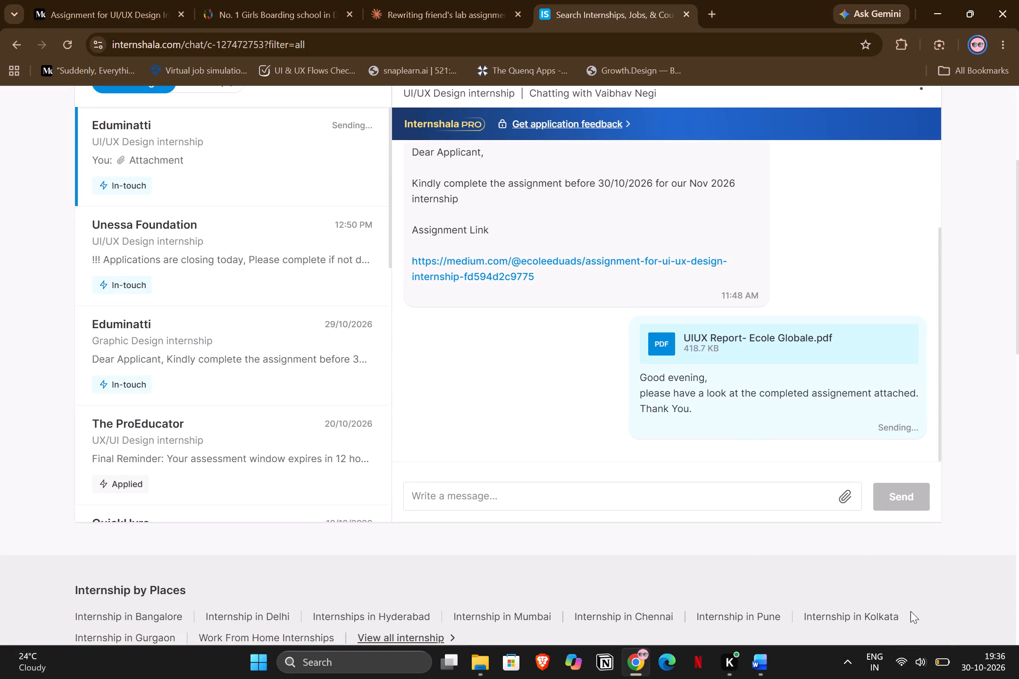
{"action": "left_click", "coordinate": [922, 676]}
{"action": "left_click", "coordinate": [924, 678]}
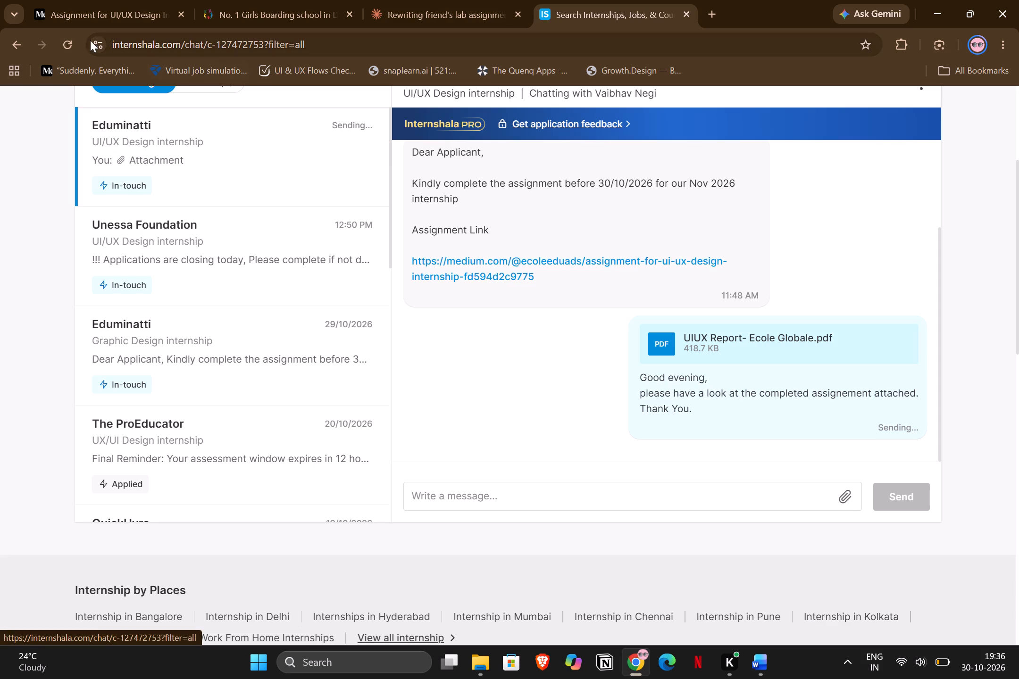
Copy the full cover message text, from "Good evening," to "Thank You.", out of the message still being sent.
{"action": "left_click_drag", "start_coordinate": [710, 405], "coordinate": [656, 391]}
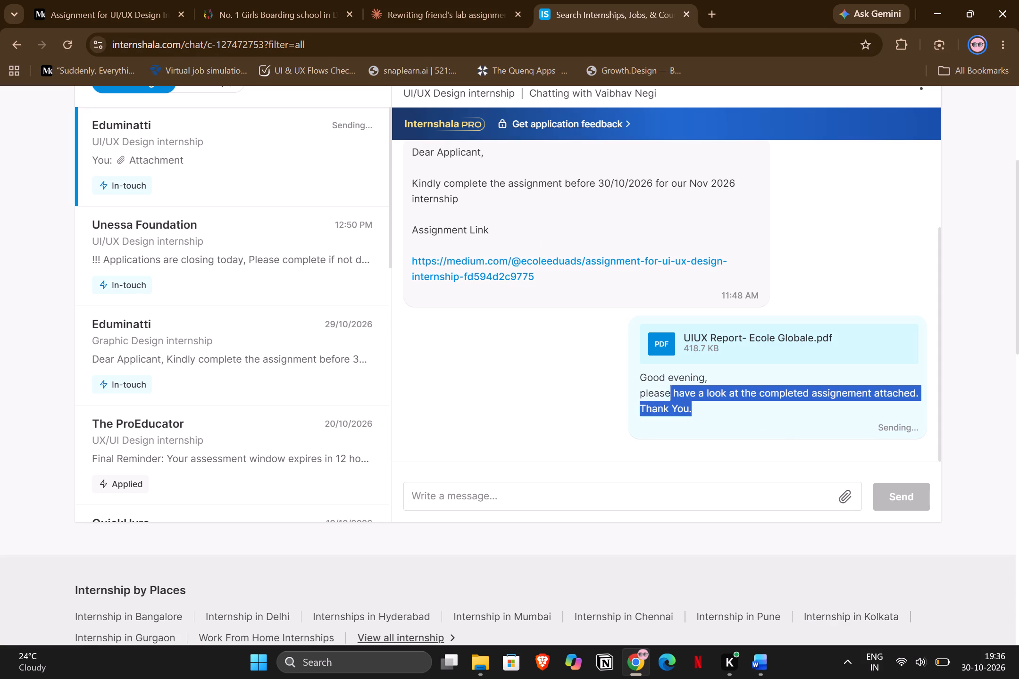
{"action": "left_click_drag", "start_coordinate": [656, 391], "coordinate": [636, 380]}
{"action": "key", "text": "ctrl+c"}
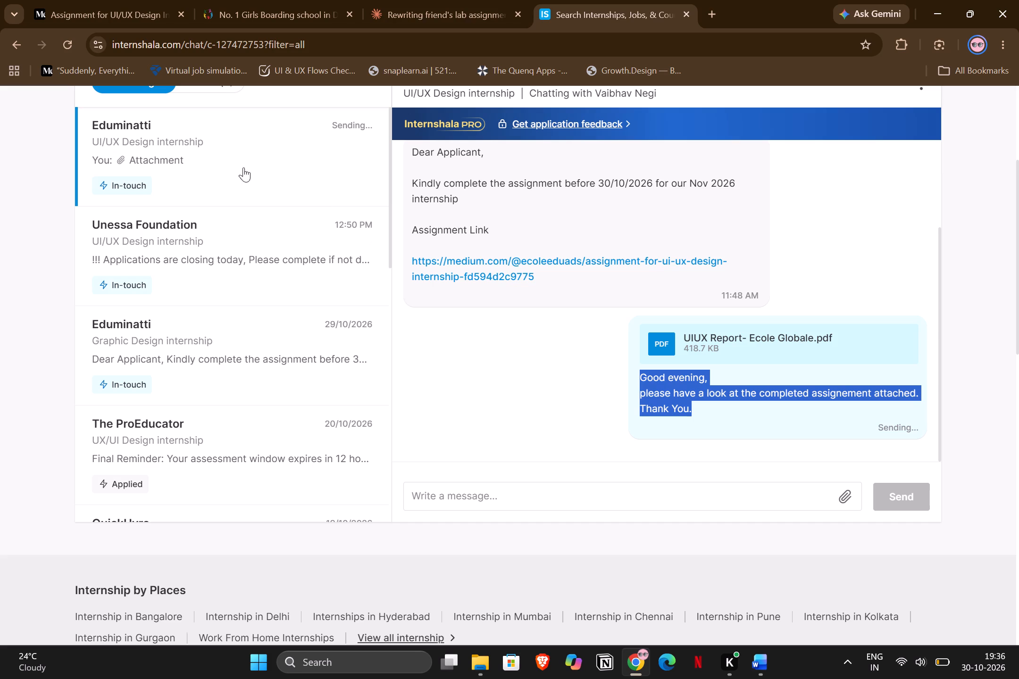
Reload the Eduminatti UI/UX Design internship chat page.
{"action": "left_click", "coordinate": [64, 49]}
{"action": "left_click", "coordinate": [576, 140]}
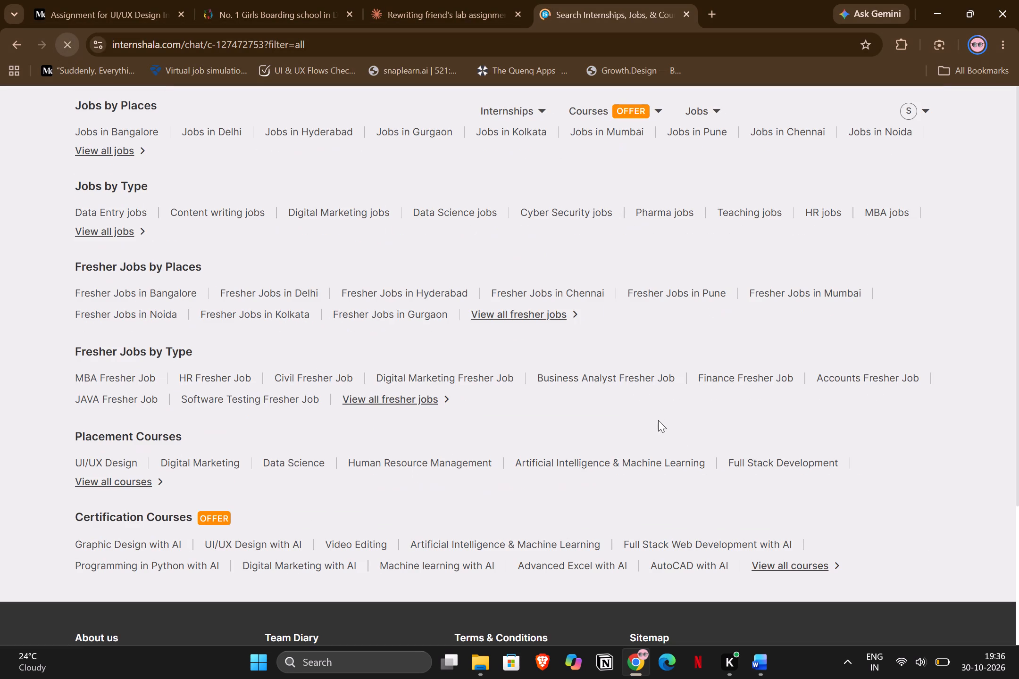
Check the sent report and cover message in the Eduminatti UI/UX Design internship chat, and close the browser window.
{"action": "scroll", "coordinate": [590, 430], "scroll_direction": "up", "scroll_amount": 4}
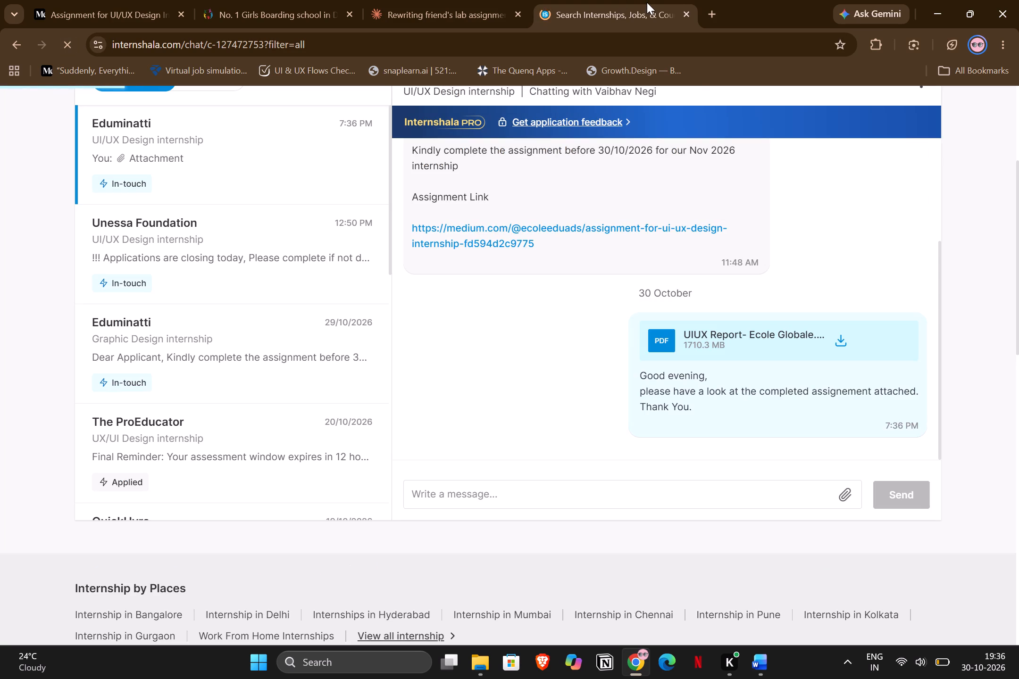
{"action": "scroll", "coordinate": [586, 328], "scroll_direction": "up", "scroll_amount": 2}
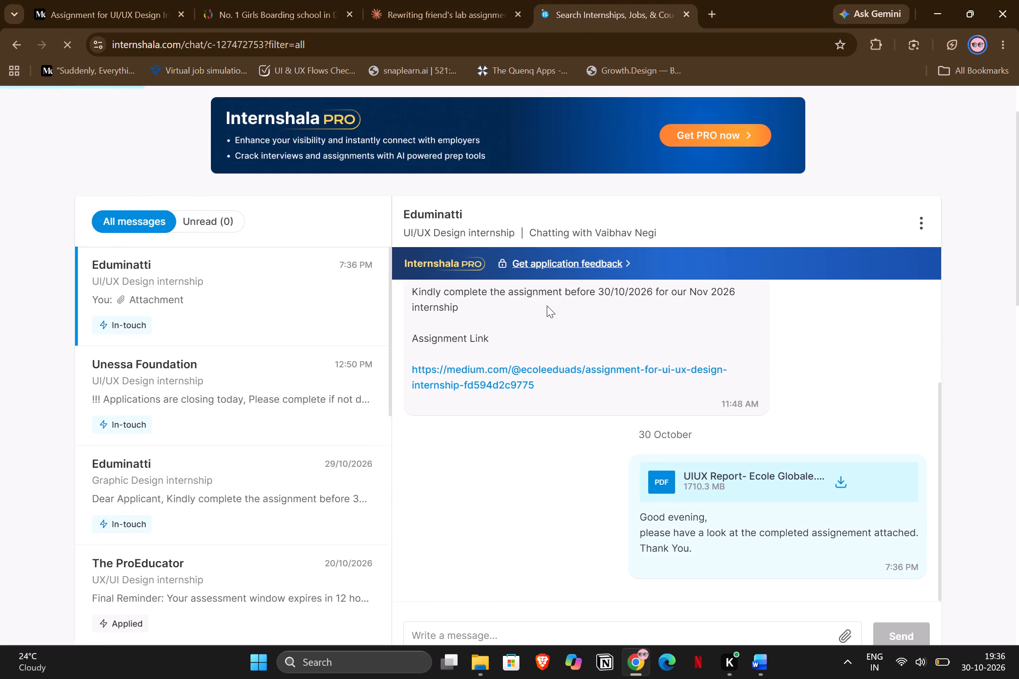
{"action": "scroll", "coordinate": [547, 303], "scroll_direction": "up", "scroll_amount": 4}
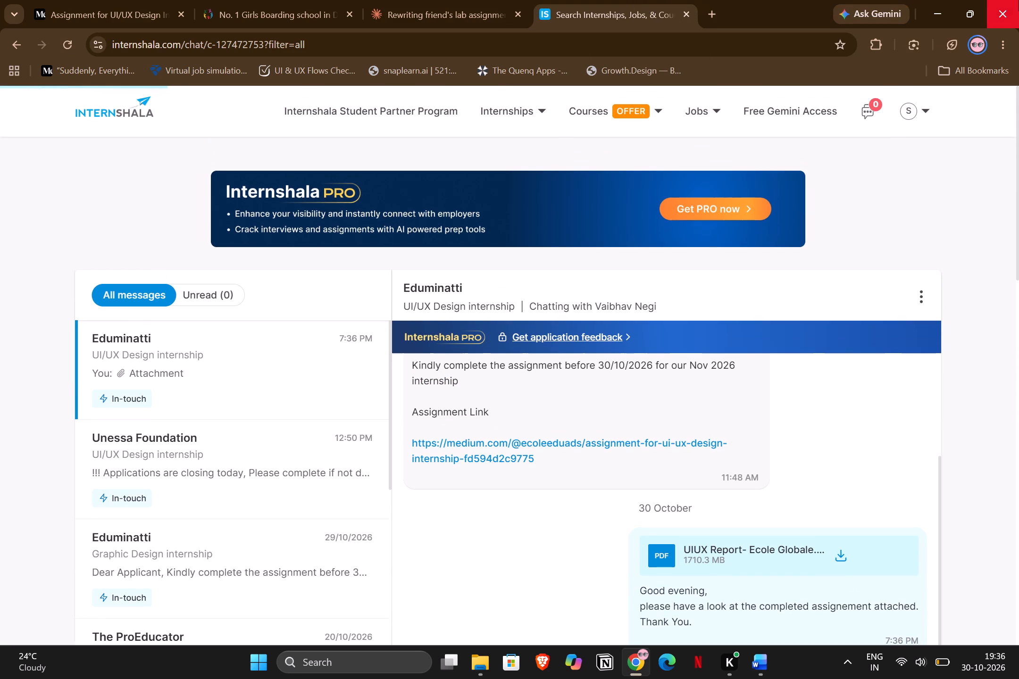
{"action": "left_click", "coordinate": [1018, 0]}
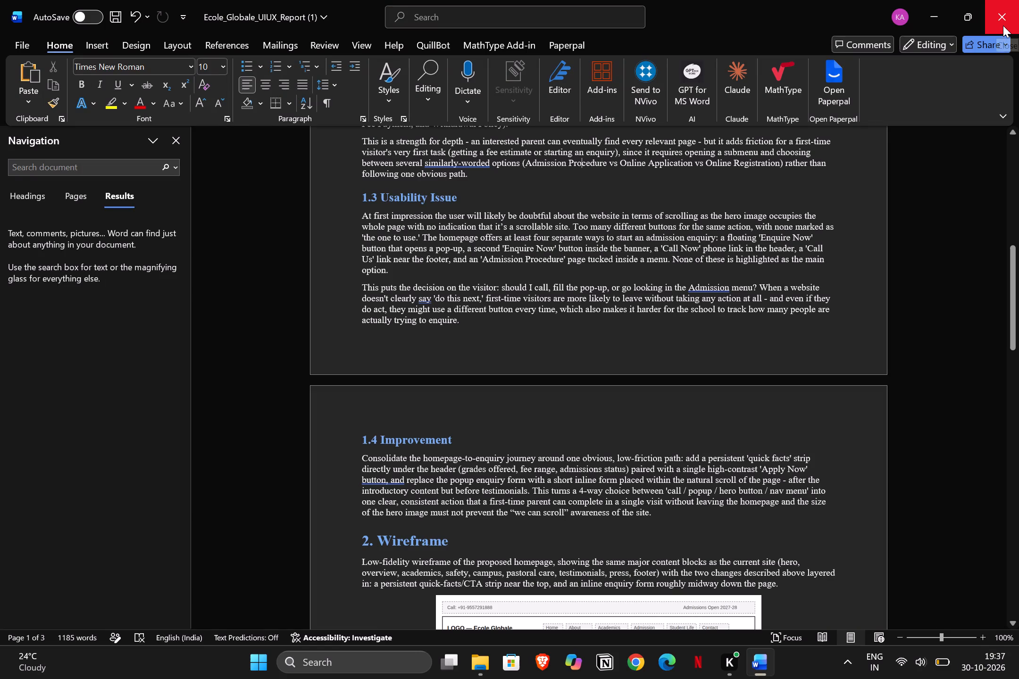
Close the Ecole_Globale_UIUX_Report (1) document in Word.
{"action": "left_click", "coordinate": [1003, 25]}
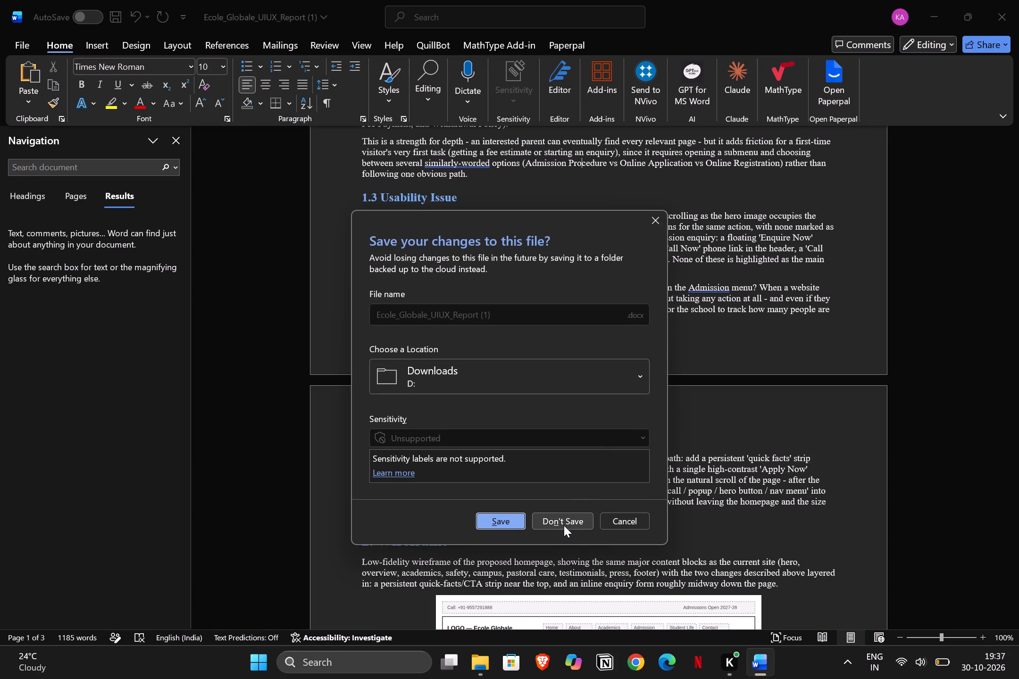